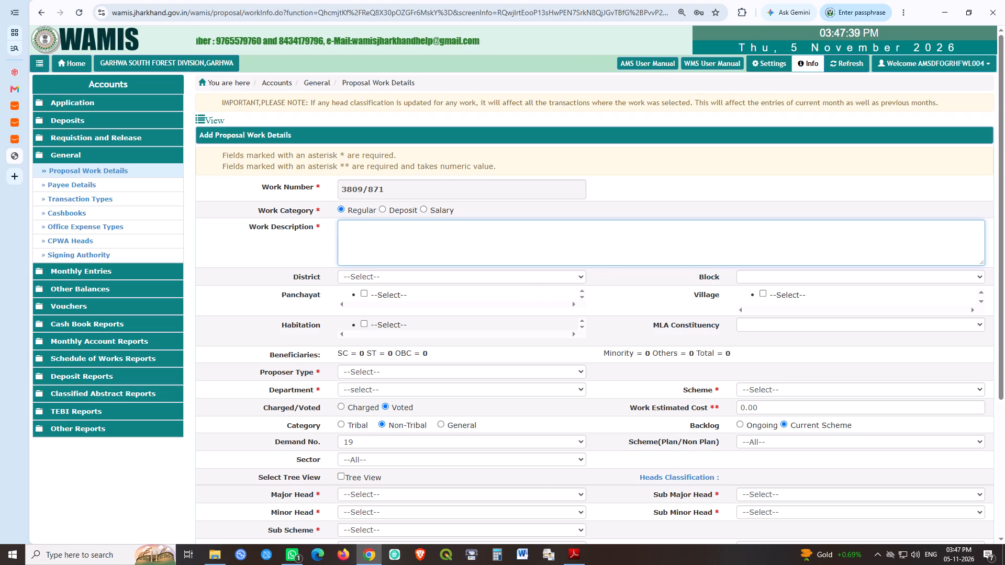
Close the Sub Allotment no. 343 Working Plan PDF in Adobe Reader and return to the Add Proposal Work Details form in Chrome.
{"action": "left_click", "coordinate": [575, 558]}
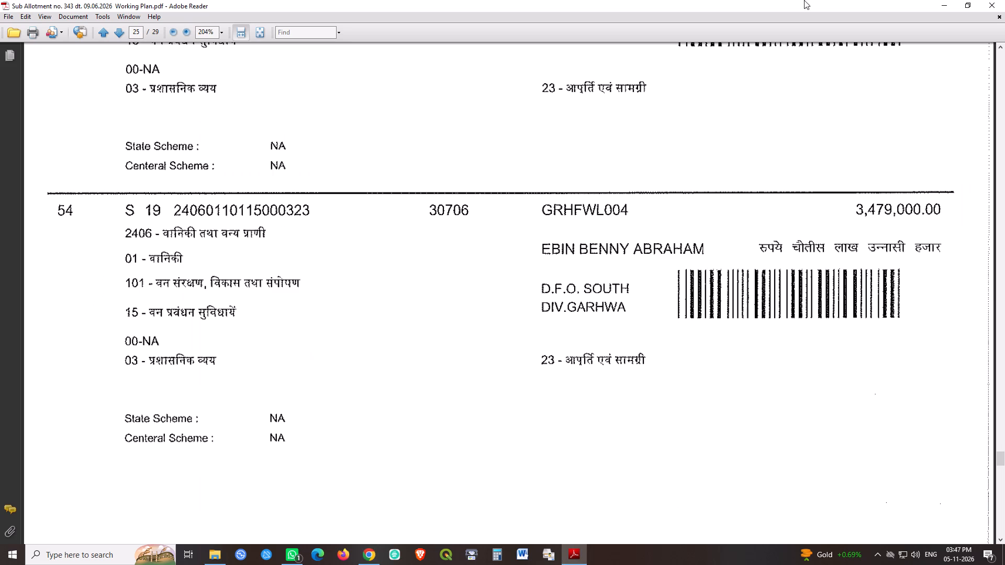
{"action": "left_click", "coordinate": [990, 1]}
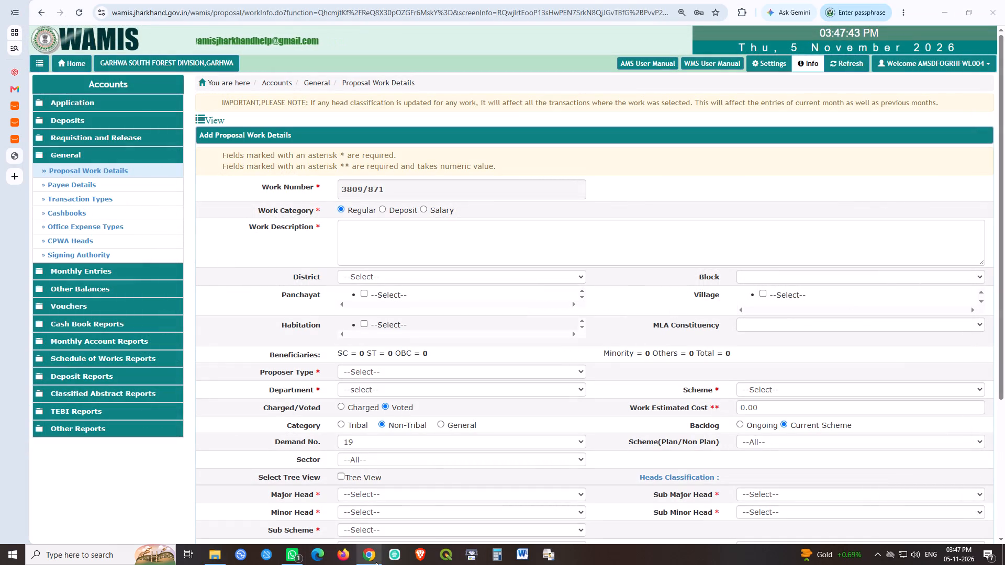
{"action": "left_click", "coordinate": [376, 562]}
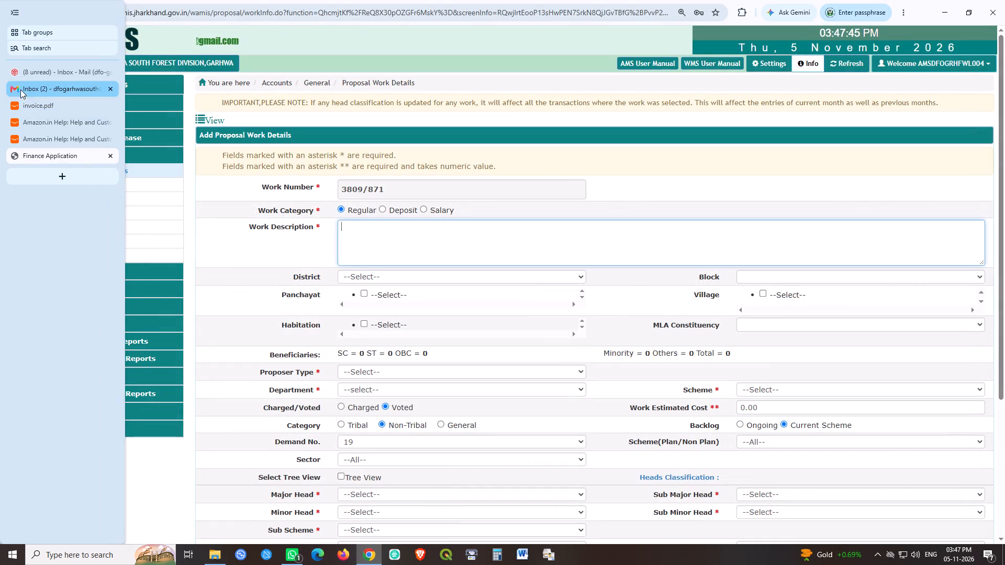
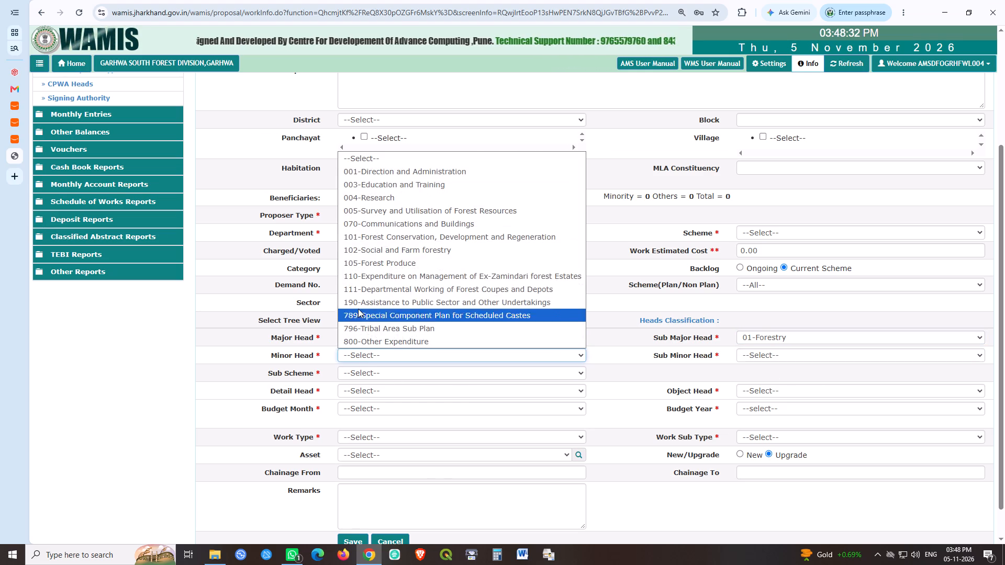
Set the Minor Head to 101-Forest Conservation, Development and Regeneration and the Sub Minor Head to 15-[SS][SS]Forest Management Facility.
{"action": "left_click", "coordinate": [370, 238]}
{"action": "left_click", "coordinate": [749, 354]}
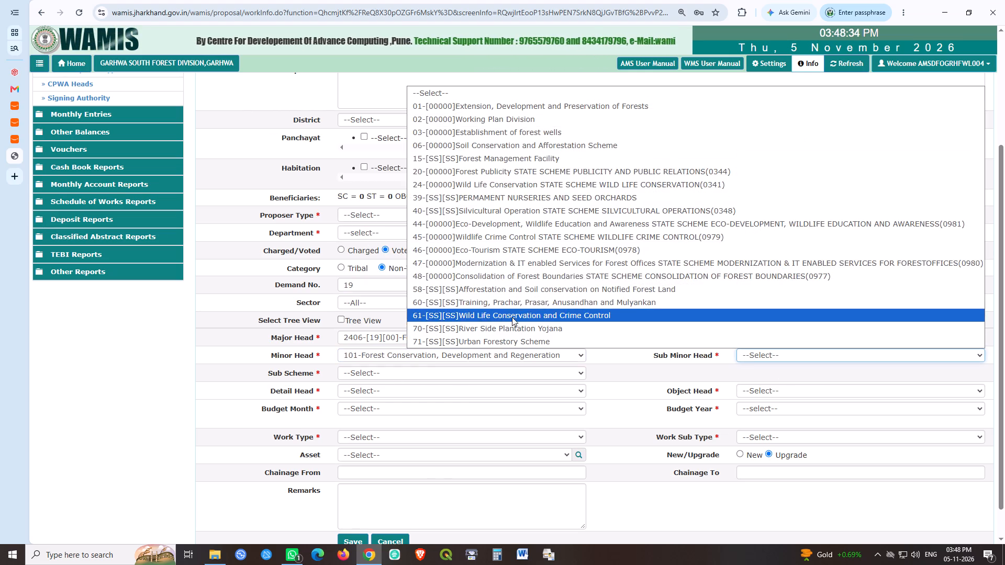
{"action": "left_click", "coordinate": [451, 157]}
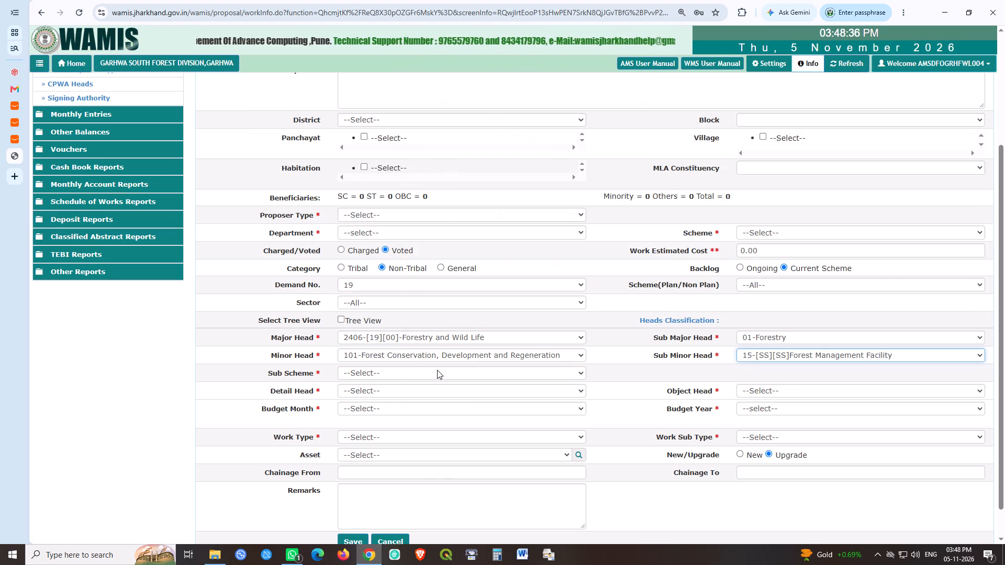
Set the Sub Scheme to 00-00 and the Detail Head to 03-Administrative Expenses.
{"action": "left_click", "coordinate": [437, 370]}
{"action": "left_click", "coordinate": [397, 394]}
{"action": "left_click", "coordinate": [407, 391]}
{"action": "left_click", "coordinate": [370, 417]}
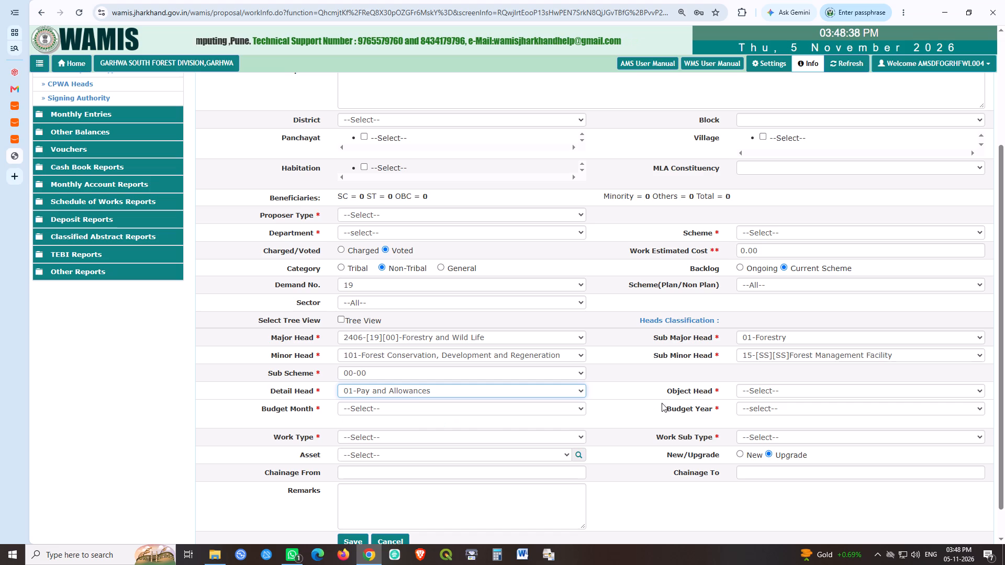
{"action": "left_click", "coordinate": [414, 388]}
{"action": "left_click", "coordinate": [381, 429]}
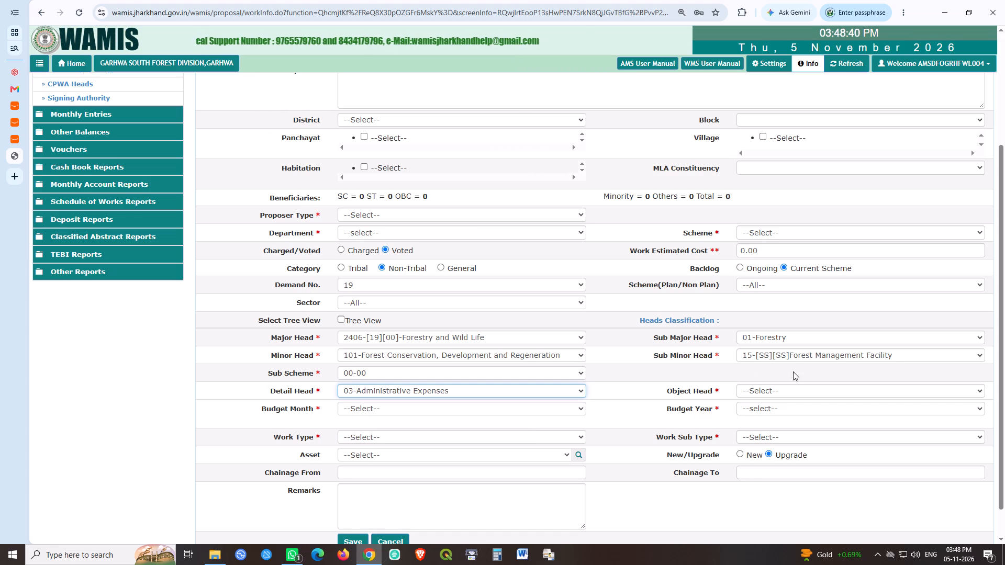
Open the Object Head choices for the proposal work.
{"action": "left_click", "coordinate": [782, 388]}
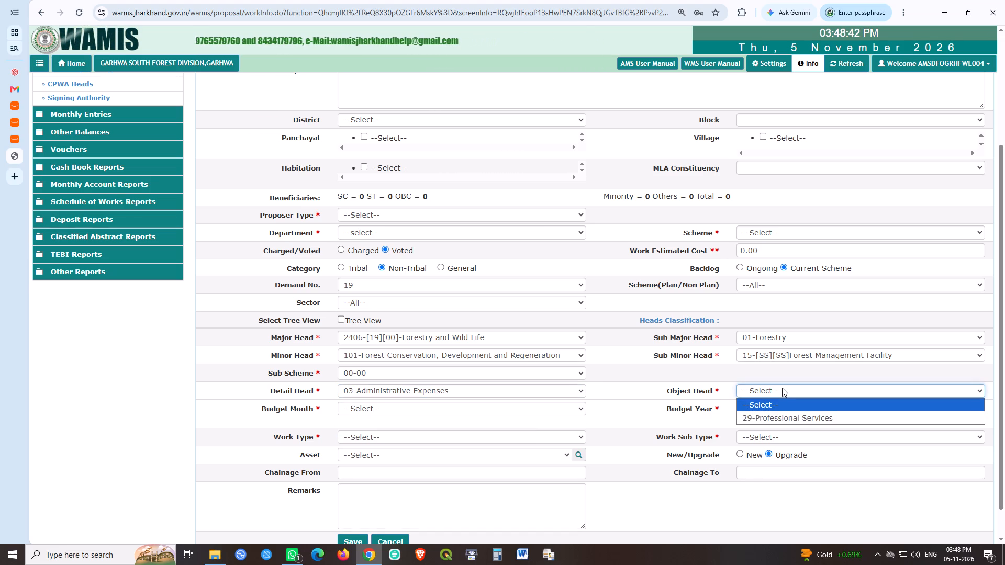
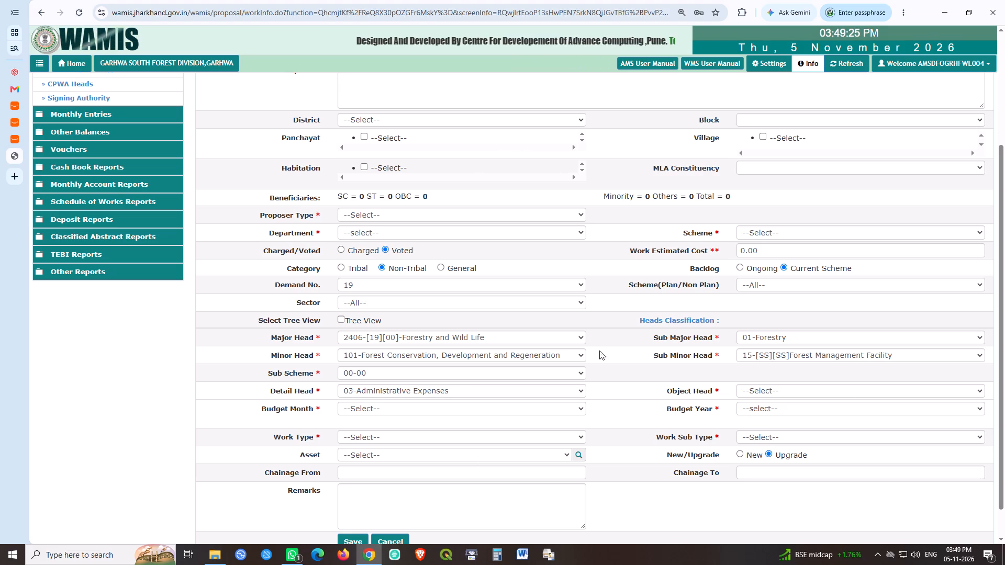
Enter the work description "515 Dated 10-08-2026 (Wages) Silviculture Operation 3rd Year".
{"action": "scroll", "coordinate": [602, 343], "scroll_direction": "up", "scroll_amount": 8}
{"action": "left_click", "coordinate": [381, 238]}
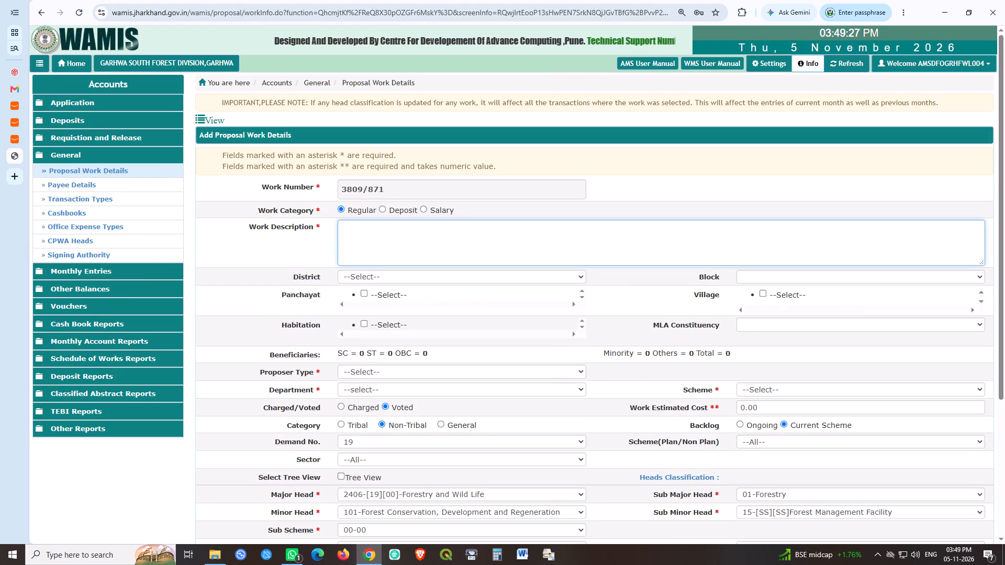
{"action": "type", "text": "515 dA"}
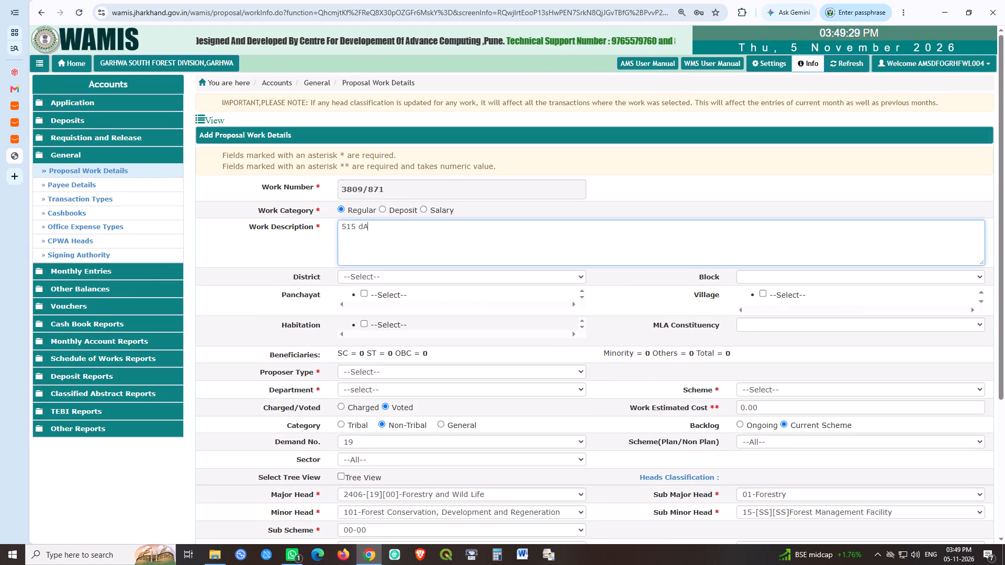
{"action": "key", "text": "BackSpace"}
{"action": "key", "text": "BackSpace"}
{"action": "type", "text": "Dated"}
{"action": "key", "text": "space"}
{"action": "type", "text": "10-089-"}
{"action": "key", "text": "BackSpace"}
{"action": "key", "text": "BackSpace"}
{"action": "type", "text": "-2026 (Wages)"}
{"action": "key", "text": "space"}
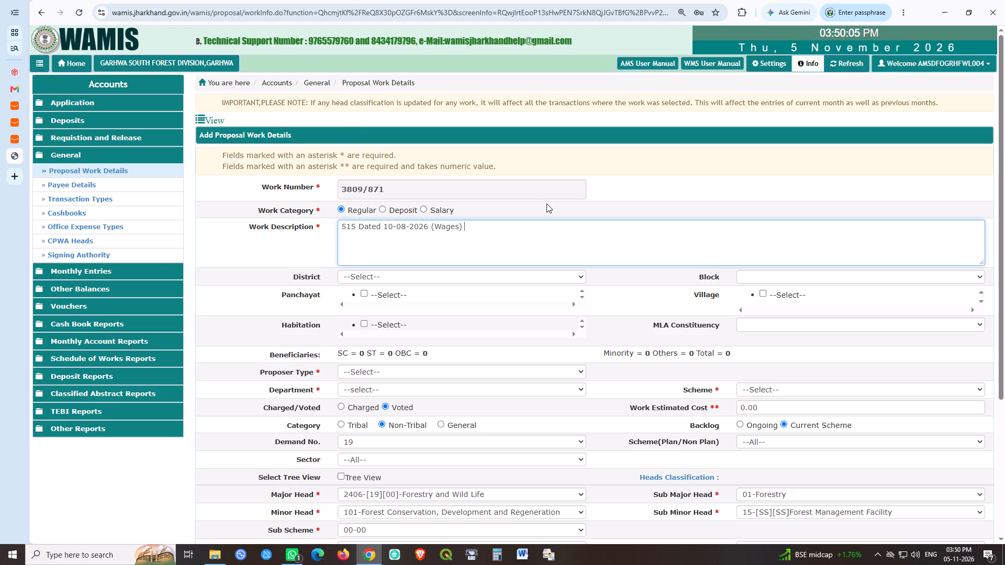
{"action": "type", "text": "Silviculture Operation 3rd Year"}
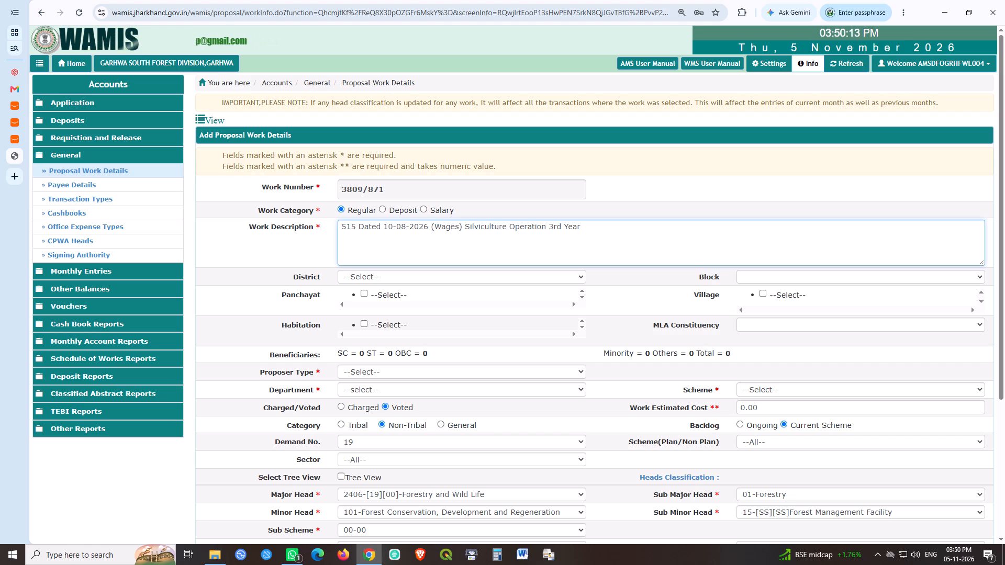
Set the Proposer Type to C.M, the Department to Forest and the Scheme to State Level Scheme.
{"action": "left_click", "coordinate": [420, 366]}
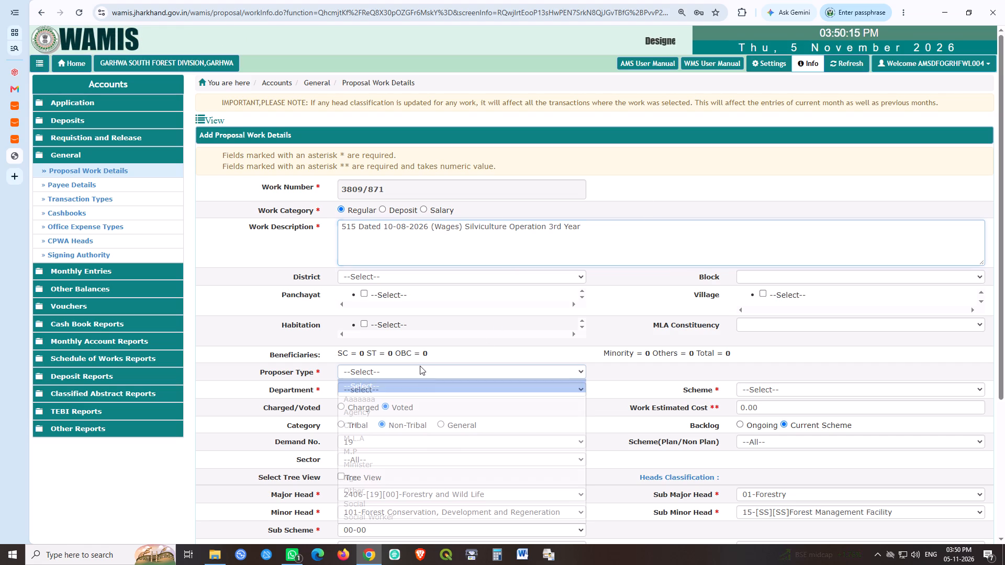
{"action": "left_click", "coordinate": [384, 419]}
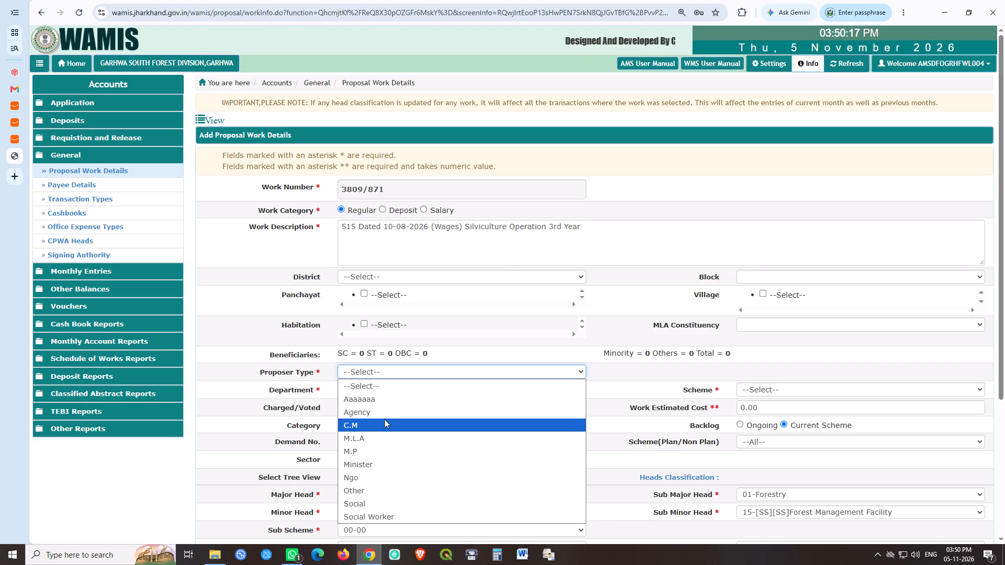
{"action": "key", "text": "Tab"}
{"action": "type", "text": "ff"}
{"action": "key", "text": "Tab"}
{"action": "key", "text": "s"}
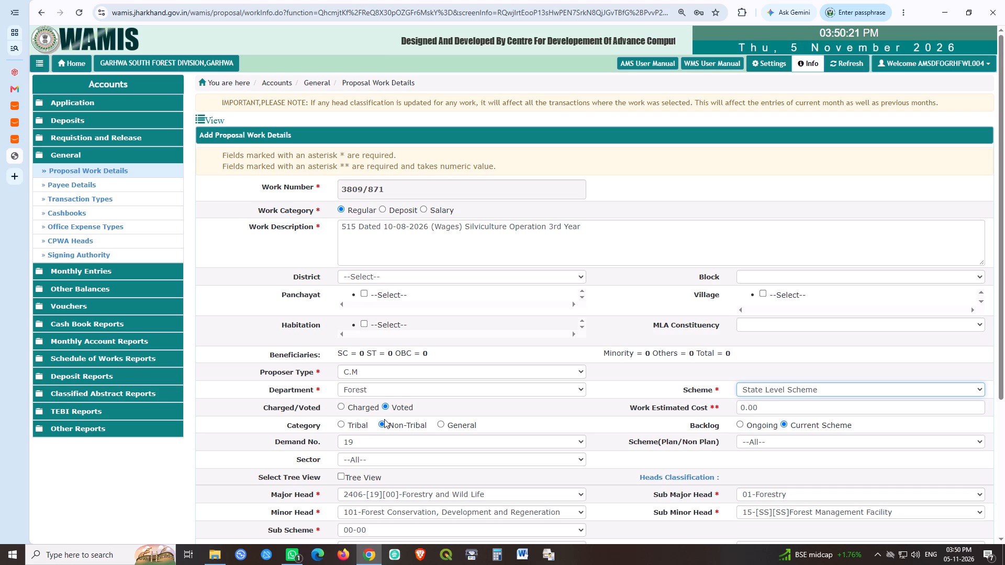
Set the Work Estimated Cost to 345000.
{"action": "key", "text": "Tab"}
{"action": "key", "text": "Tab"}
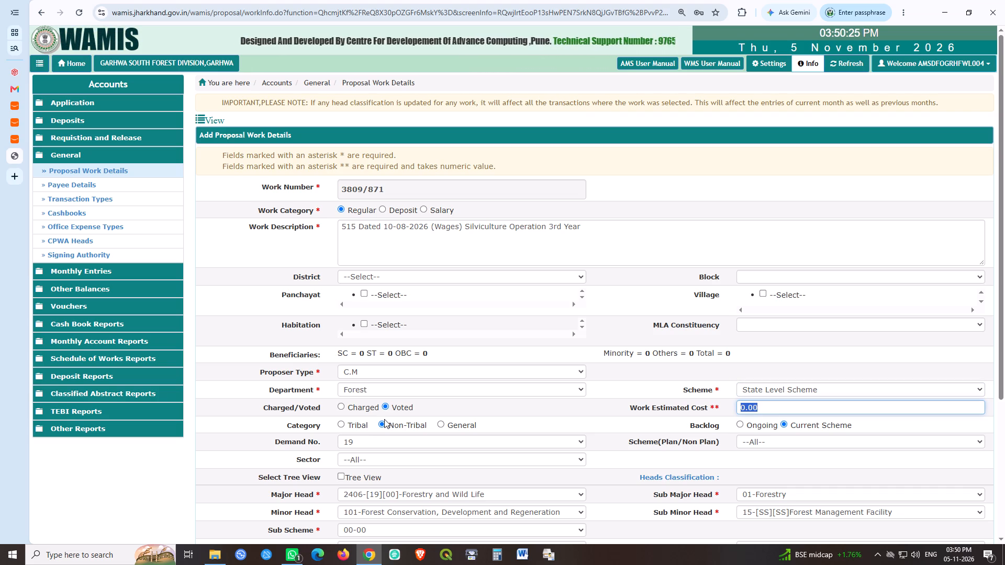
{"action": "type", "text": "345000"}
{"action": "left_click", "coordinate": [615, 484]}
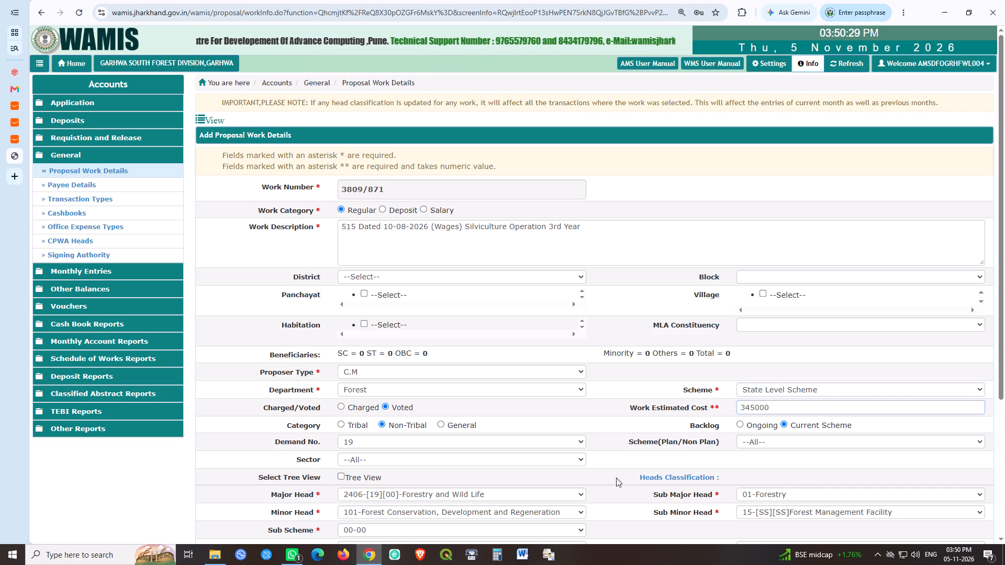
Change the Sub Minor Head to 40-[SS][SS]Silvicultural Operation STATE SCHEME SILVICULTURAL OPERATIONS(0348) and set the Sub Scheme to 01 - SILIVICULTURAL OPRATION.
{"action": "scroll", "coordinate": [611, 446], "scroll_direction": "down", "scroll_amount": 3}
{"action": "left_click", "coordinate": [455, 340]}
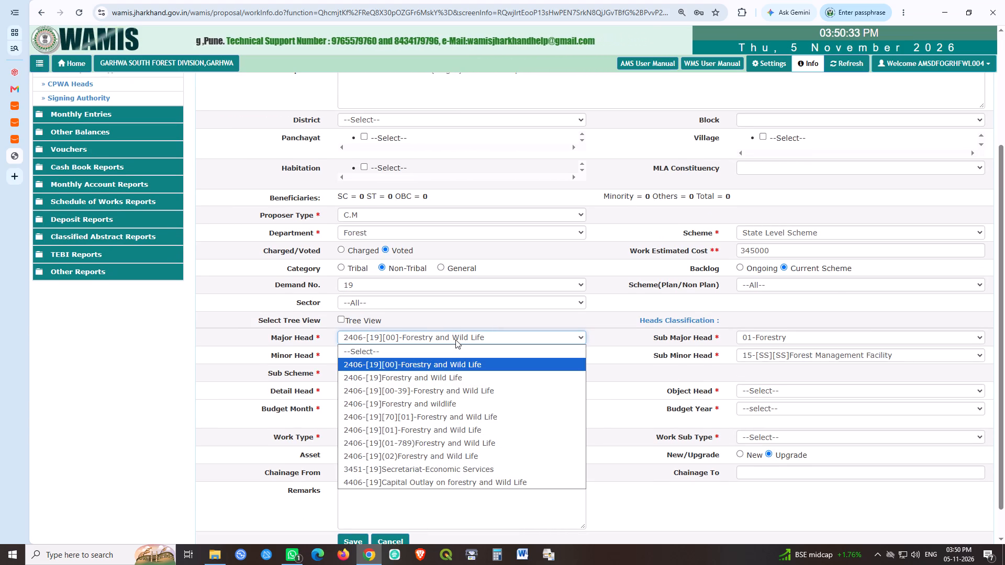
{"action": "left_click", "coordinate": [678, 348]}
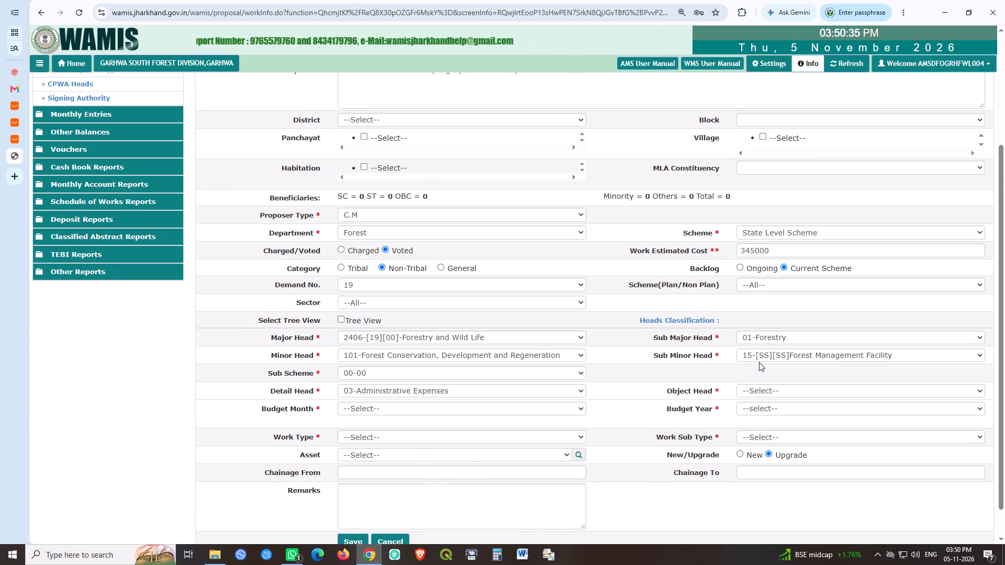
{"action": "left_click", "coordinate": [759, 362]}
{"action": "left_click", "coordinate": [773, 350]}
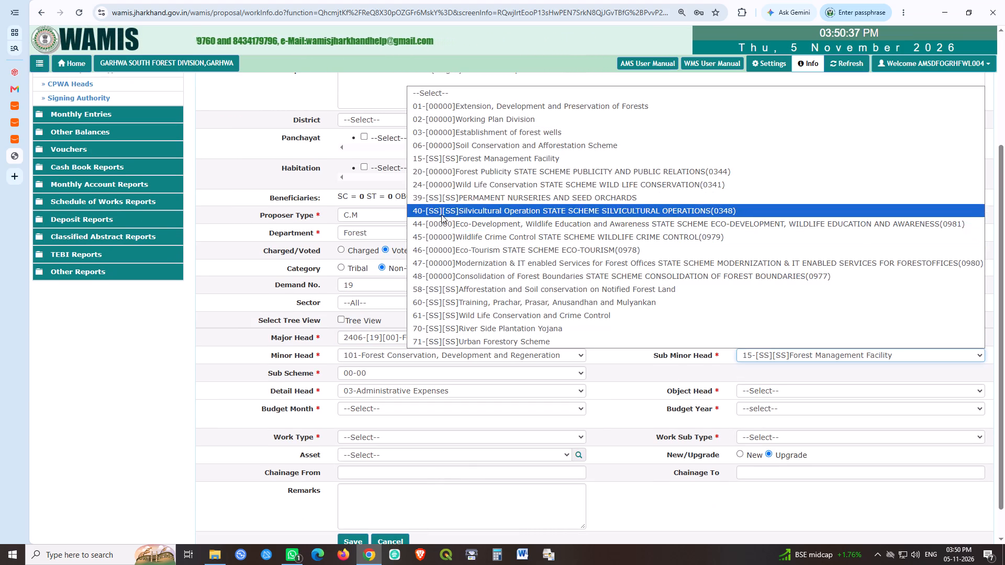
{"action": "left_click", "coordinate": [442, 211]}
{"action": "left_click", "coordinate": [401, 369]}
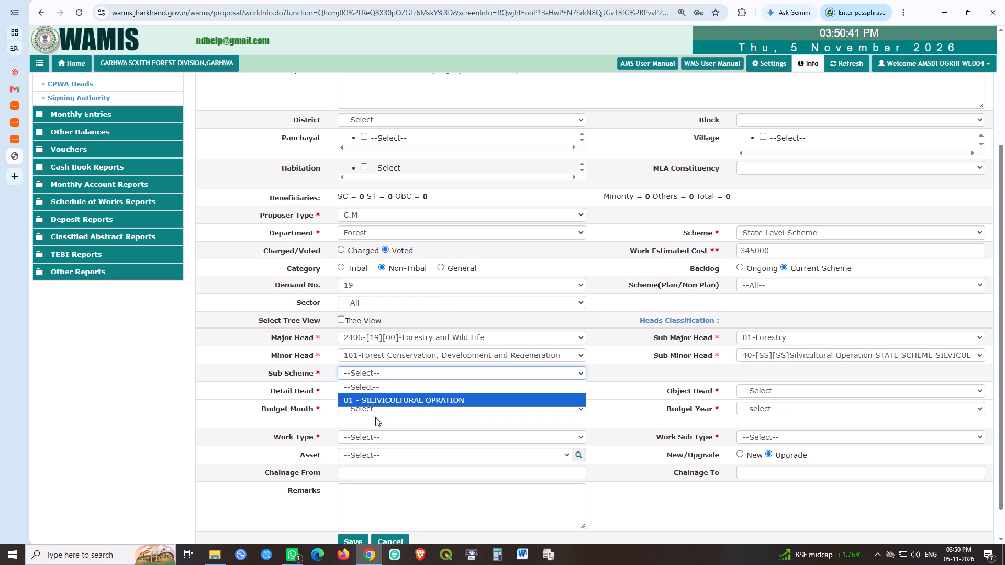
{"action": "left_click", "coordinate": [411, 397]}
Set the Detail Head to 01-Pay and Allowances and the Object Head to 03-Wages.
{"action": "left_click", "coordinate": [417, 393]}
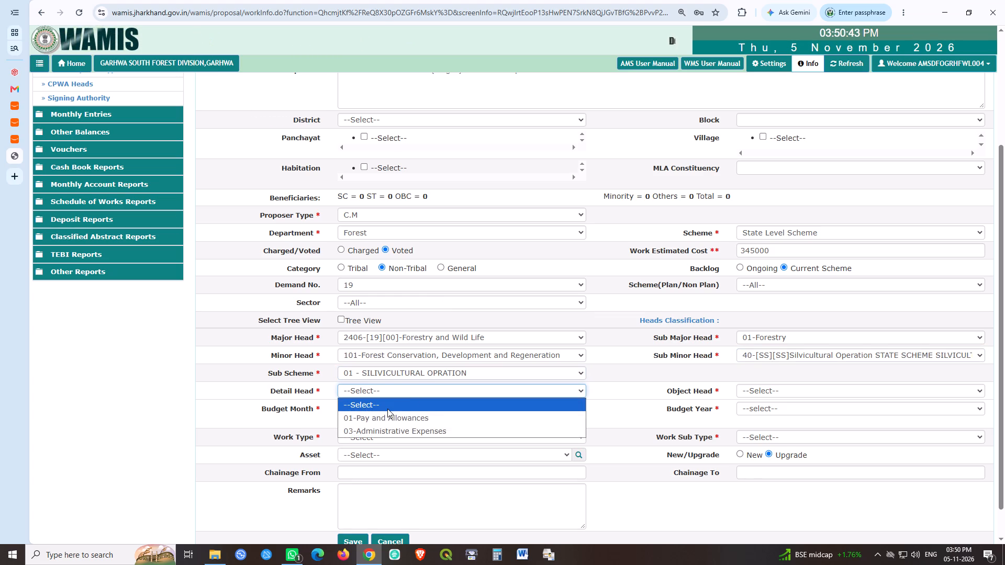
{"action": "left_click", "coordinate": [387, 415]}
{"action": "left_click", "coordinate": [786, 385]}
{"action": "left_click", "coordinate": [777, 414]}
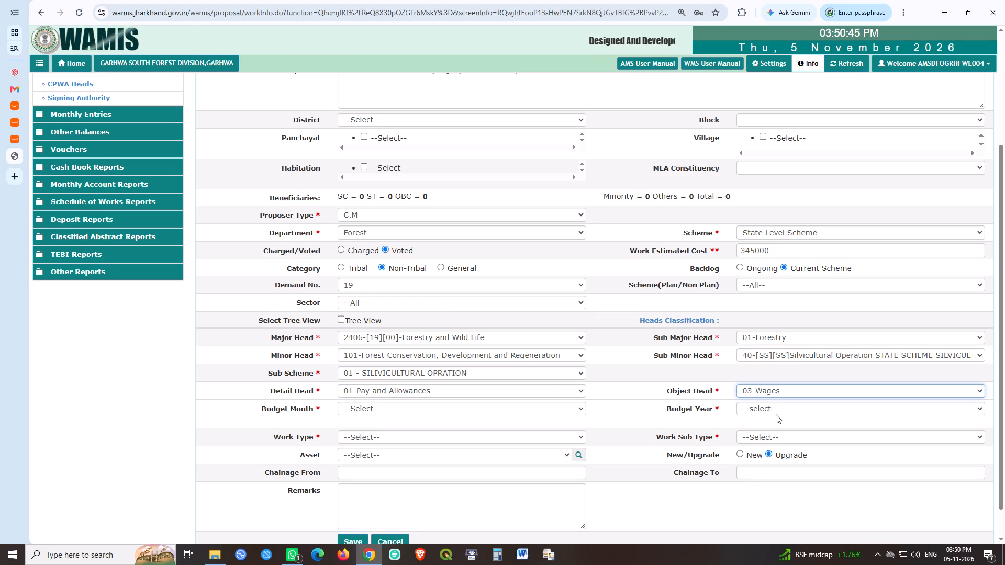
Set the Budget Month to August and the Budget Year to 2026.
{"action": "left_click", "coordinate": [388, 408]}
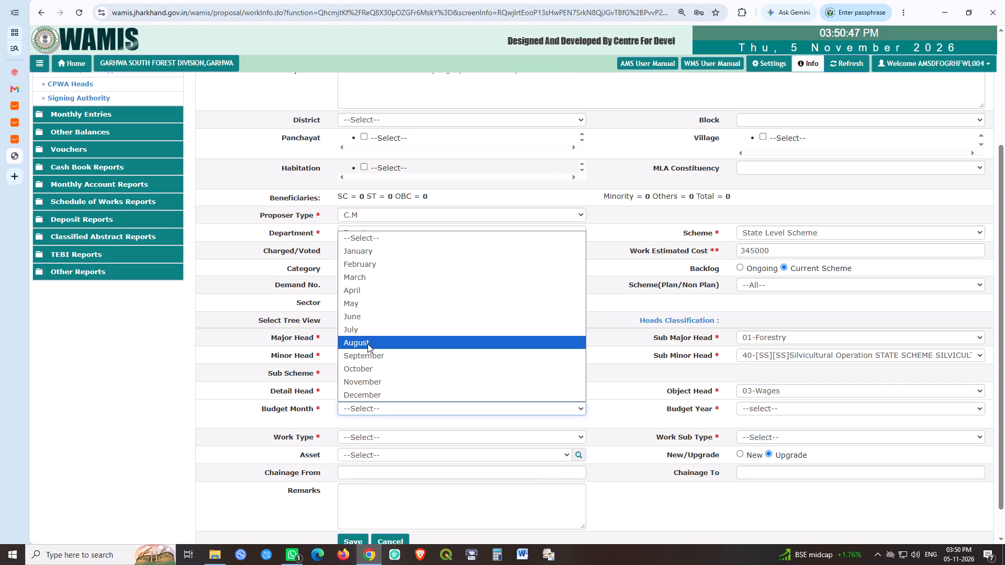
{"action": "left_click", "coordinate": [367, 344]}
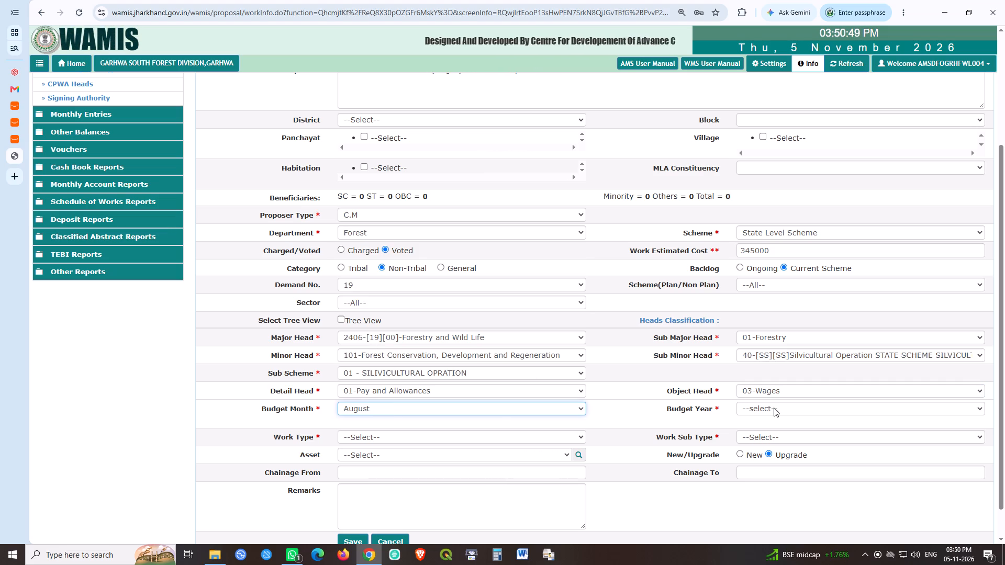
{"action": "left_click", "coordinate": [775, 404]}
{"action": "scroll", "coordinate": [767, 361], "scroll_direction": "down", "scroll_amount": 5}
{"action": "left_click", "coordinate": [761, 392]}
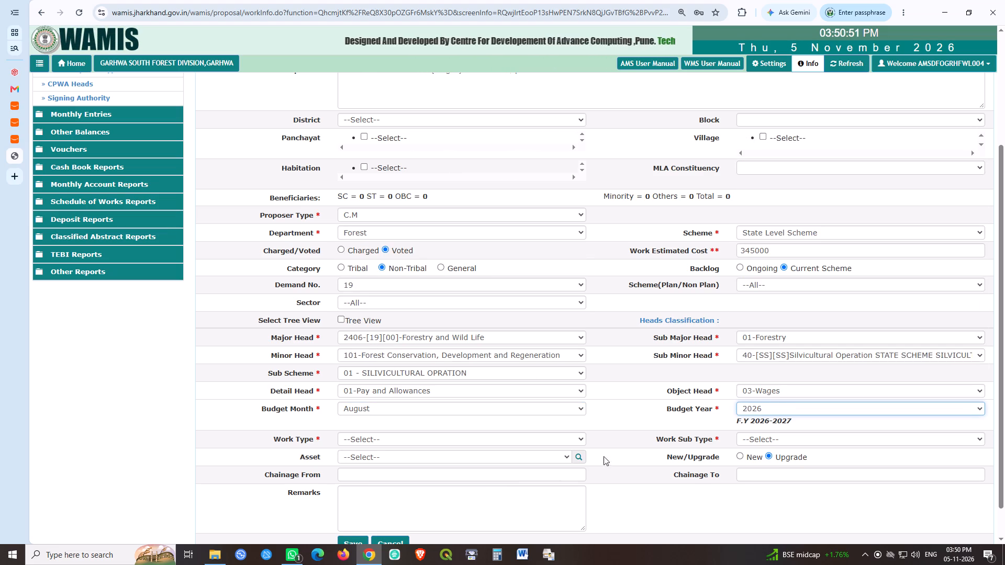
Set the Work Type to FOREST and the Work Sub Type to OTHERS, and save the proposal work.
{"action": "left_click", "coordinate": [355, 439]}
{"action": "left_click", "coordinate": [367, 310]}
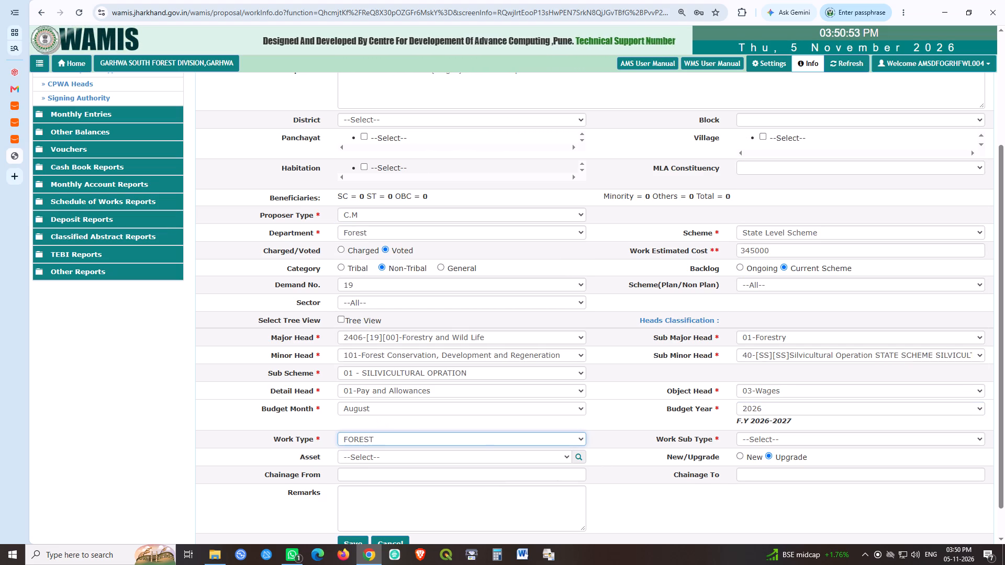
{"action": "left_click", "coordinate": [791, 436]}
{"action": "left_click", "coordinate": [769, 462]}
{"action": "scroll", "coordinate": [356, 503], "scroll_direction": "down", "scroll_amount": 3}
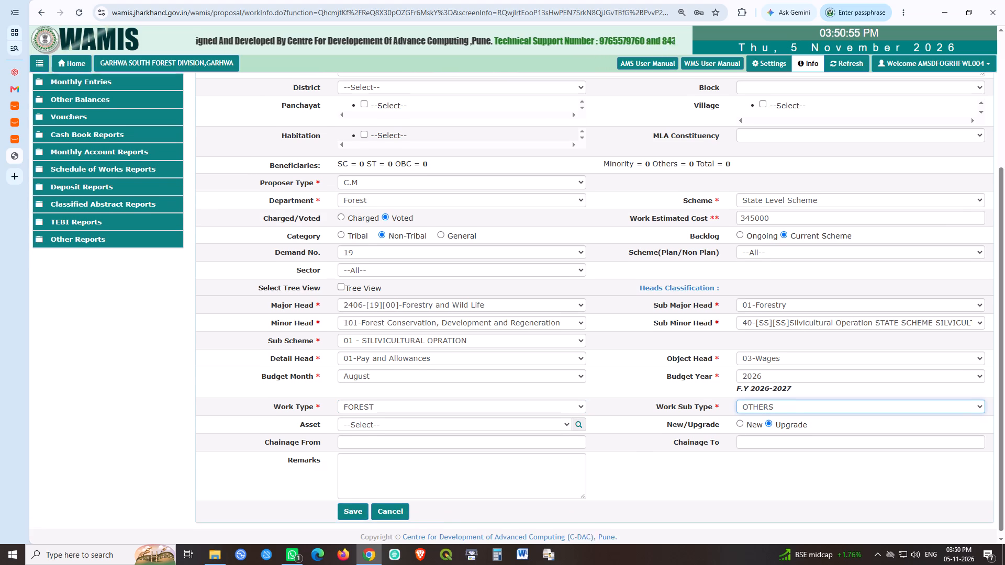
{"action": "left_click", "coordinate": [352, 510]}
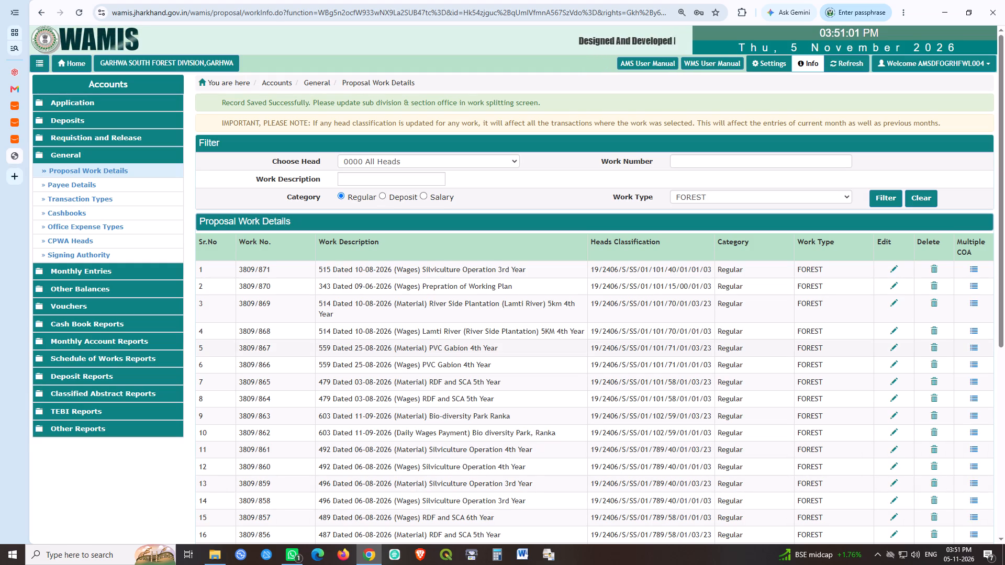
Start another new proposal work entry from the Proposal Work Details list.
{"action": "scroll", "coordinate": [471, 344], "scroll_direction": "down", "scroll_amount": 5}
{"action": "scroll", "coordinate": [313, 524], "scroll_direction": "down", "scroll_amount": 5}
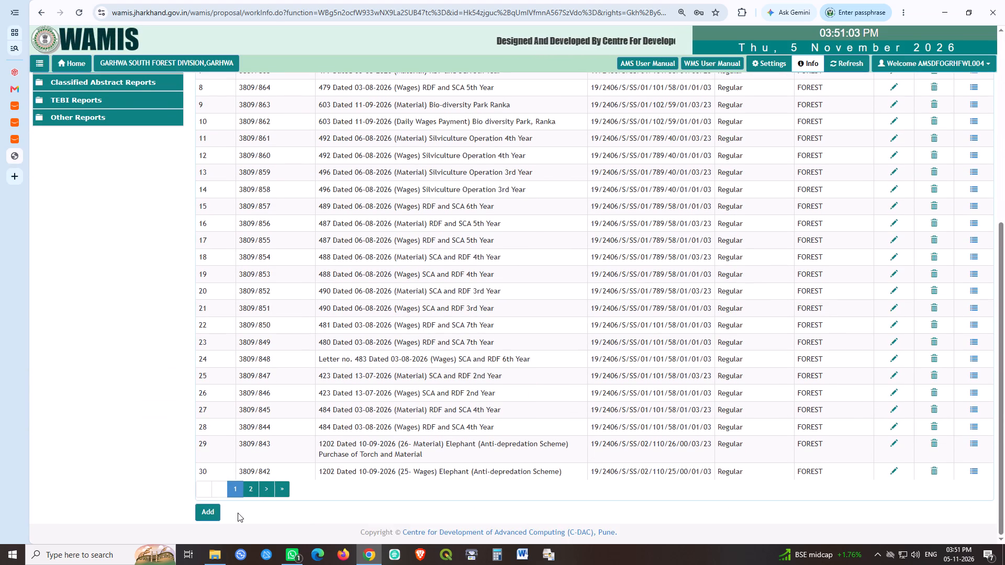
{"action": "scroll", "coordinate": [454, 420], "scroll_direction": "up", "scroll_amount": 5}
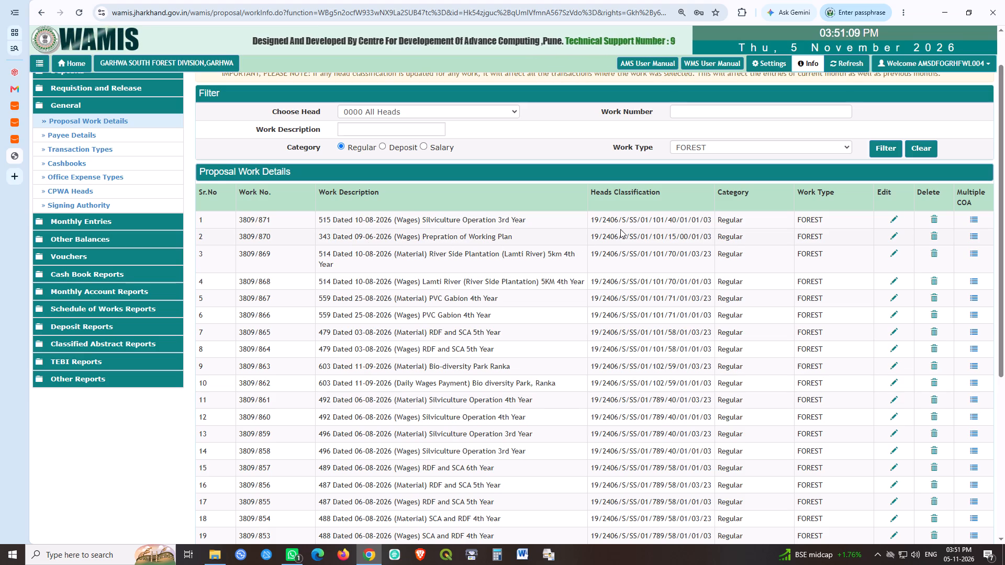
{"action": "scroll", "coordinate": [499, 385], "scroll_direction": "down", "scroll_amount": 5}
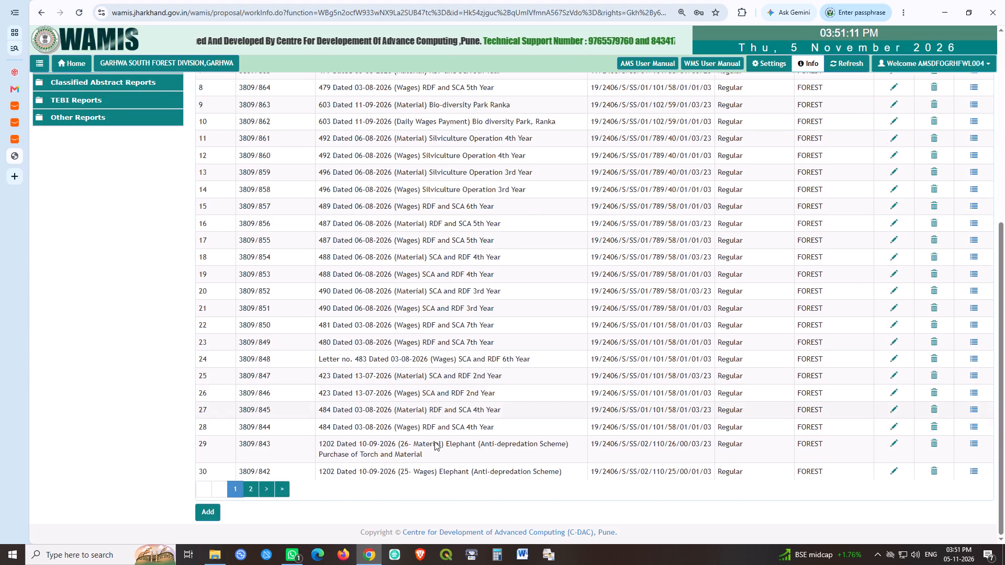
{"action": "left_click", "coordinate": [207, 507]}
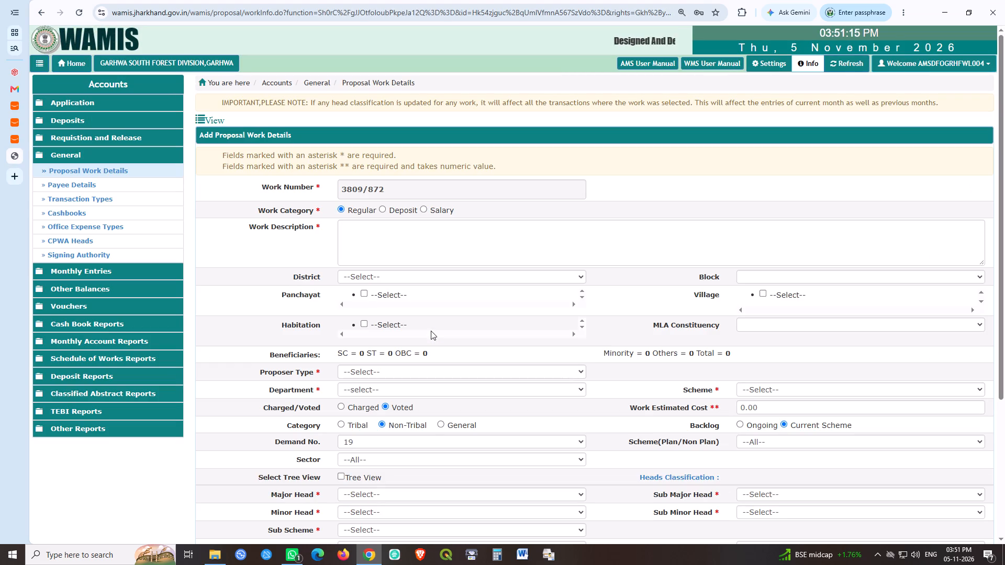
Enter the work description "515 Dated 10-08-2026 (Material) Silviculture Operation 3rd Year" for the new proposal work.
{"action": "left_click", "coordinate": [470, 243]}
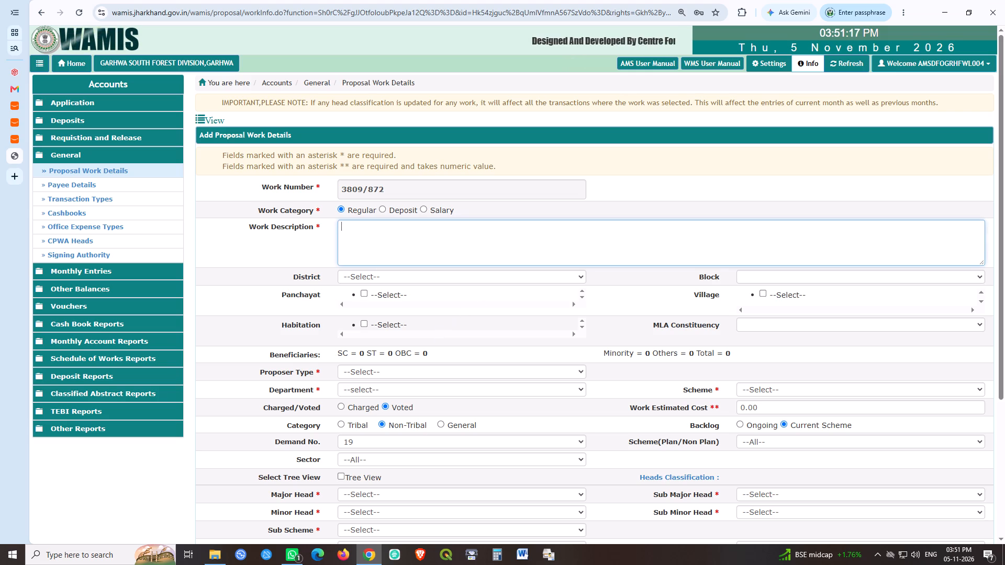
{"action": "type", "text": "515"}
{"action": "key", "text": "space"}
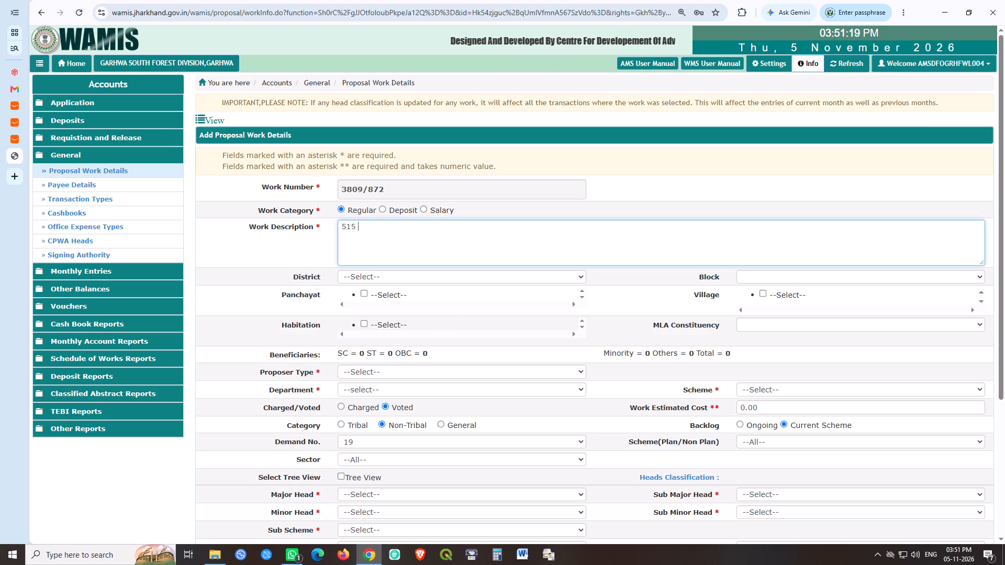
{"action": "type", "text": "Dated"}
{"action": "key", "text": "space"}
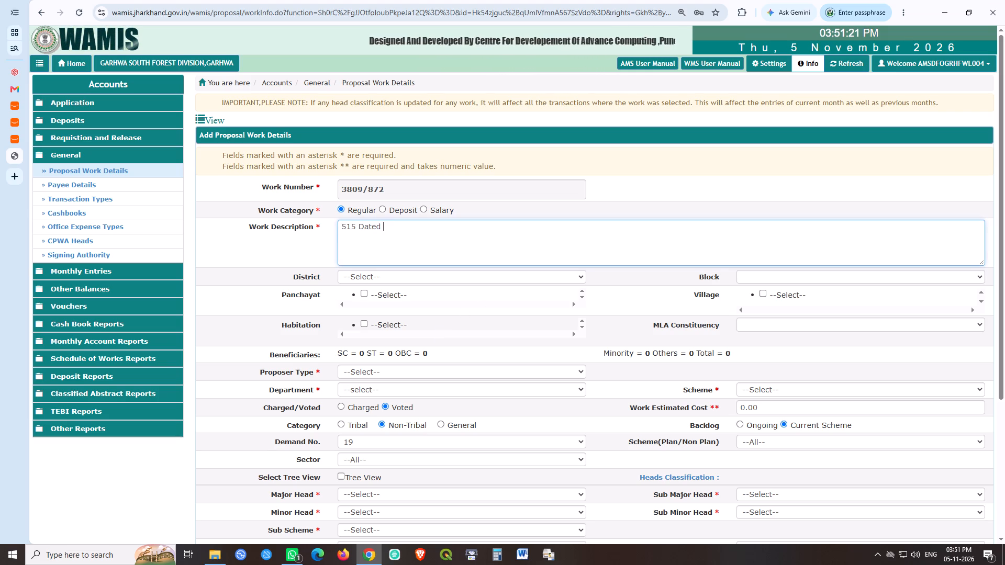
{"action": "type", "text": "10-08-2026 (Material"}
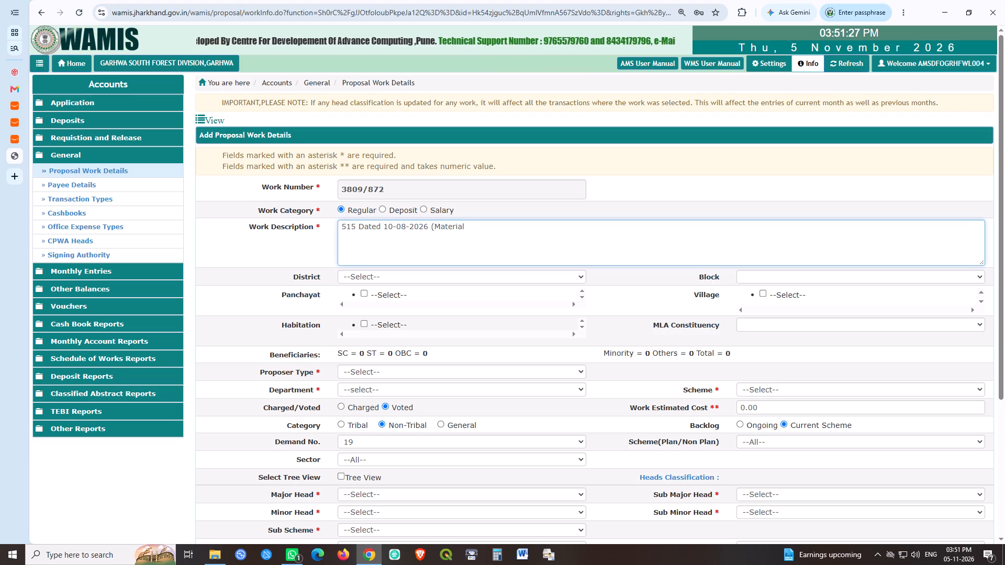
{"action": "type", "text": ")"}
{"action": "key", "text": "space"}
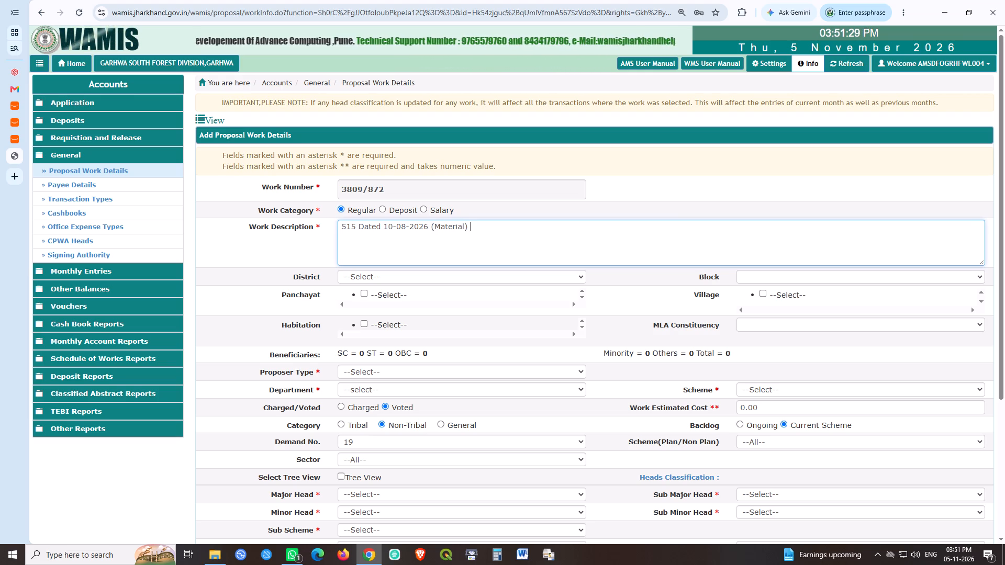
{"action": "type", "text": "Silvici8"}
{"action": "key", "text": "BackSpace"}
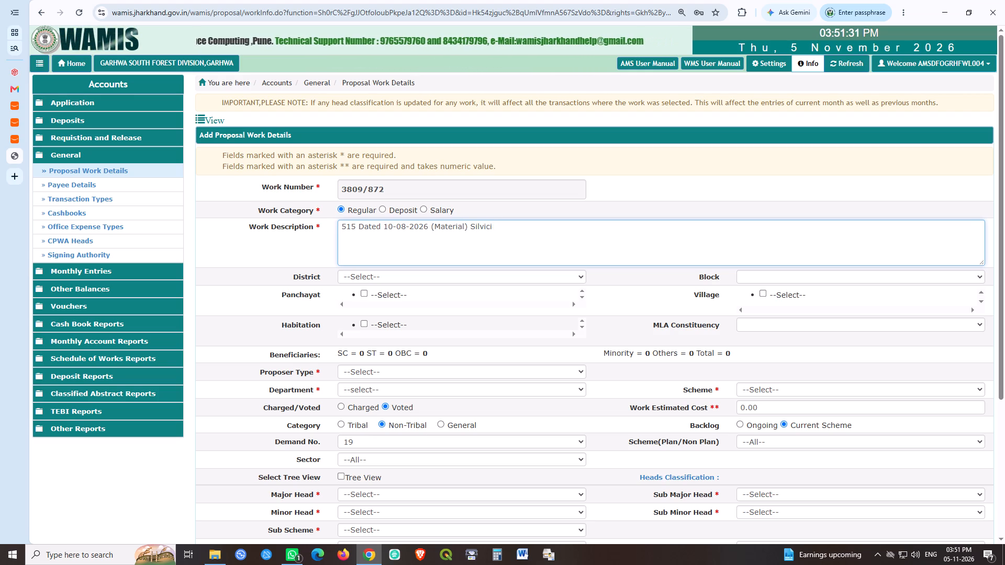
{"action": "key", "text": "BackSpace"}
{"action": "key", "text": "BackSpace"}
{"action": "type", "text": "culutre"}
{"action": "key", "text": "BackSpace"}
{"action": "key", "text": "BackSpace"}
{"action": "key", "text": "BackSpace"}
{"action": "key", "text": "BackSpace"}
{"action": "key", "text": "BackSpace"}
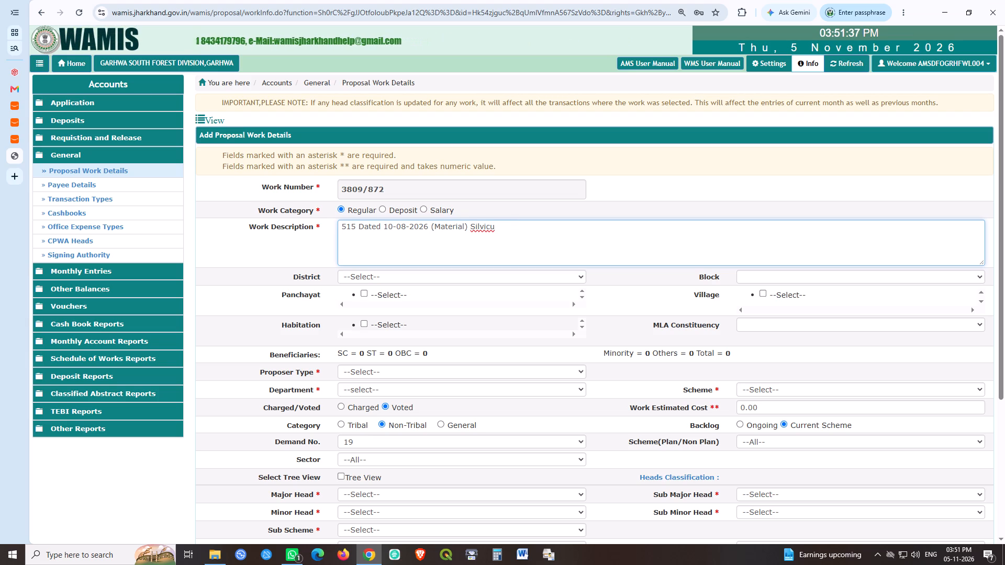
{"action": "type", "text": "lture Operation"}
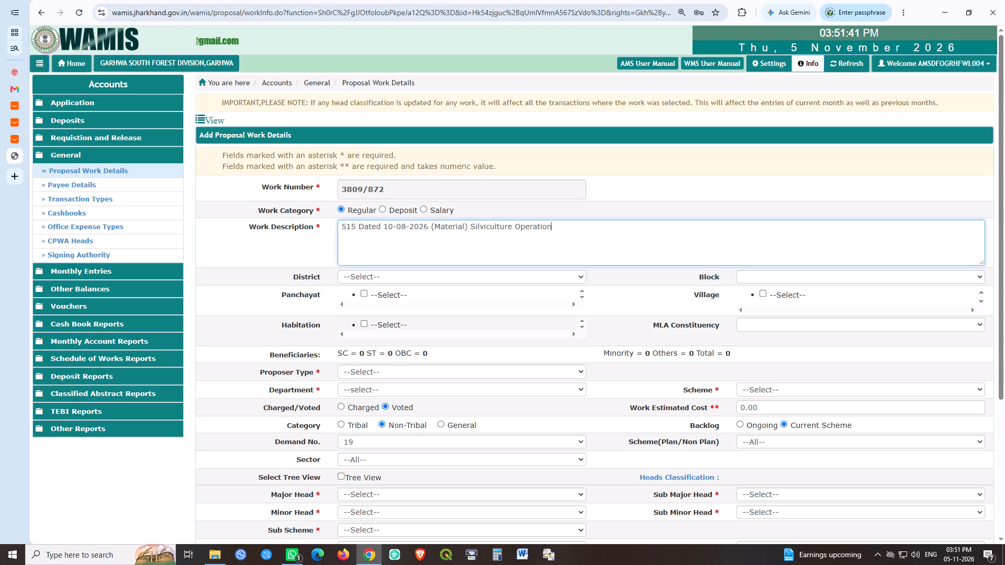
{"action": "key", "text": "space"}
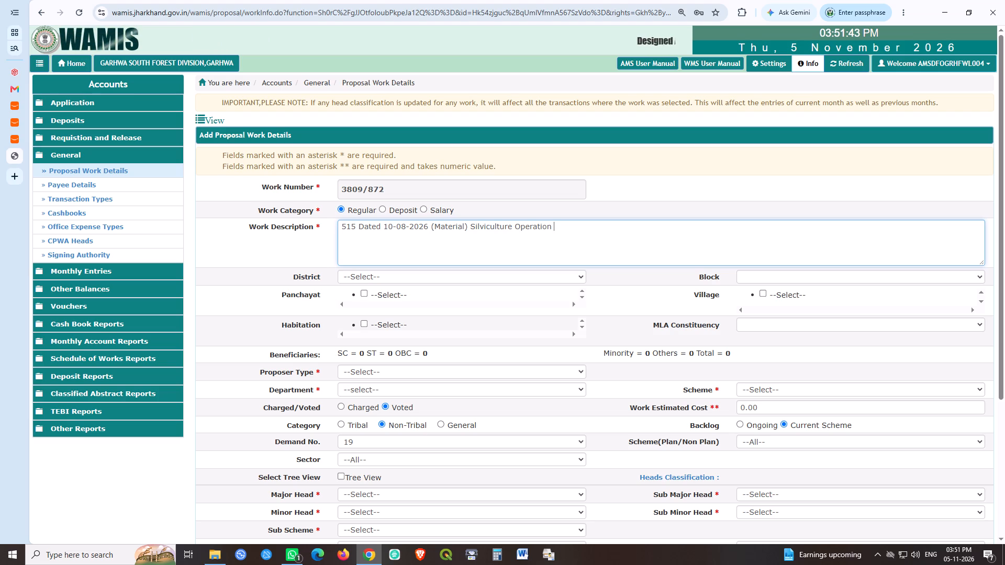
{"action": "type", "text": "3rd Year"}
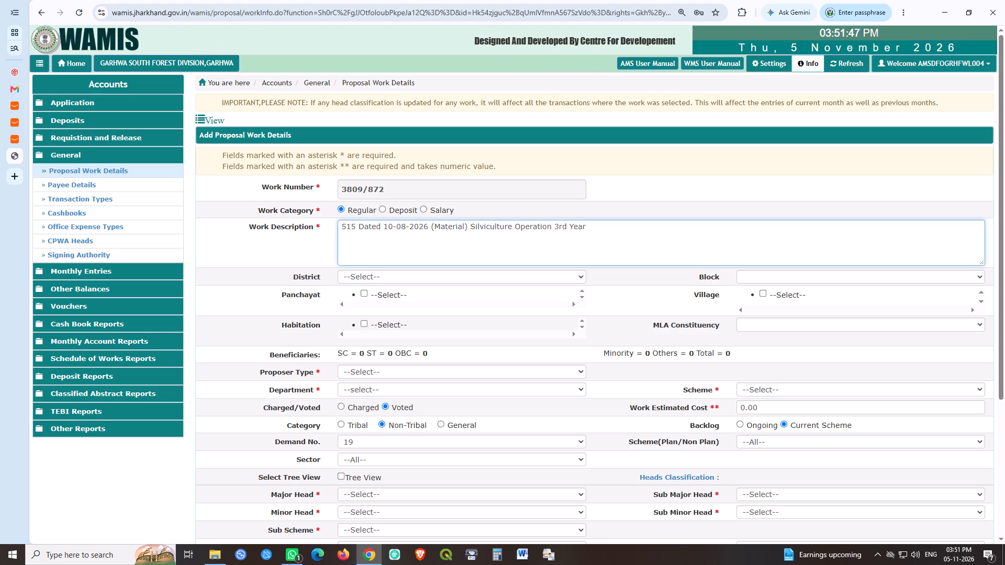
Set the Proposer Type to C.M, Department to Forest, Scheme to State Level Scheme and Work Estimated Cost to 10000.
{"action": "left_click", "coordinate": [421, 374]}
{"action": "key", "text": "c"}
{"action": "key", "text": "Tab"}
{"action": "key", "text": "Tab"}
{"action": "key", "text": "f"}
{"action": "key", "text": "f"}
{"action": "key", "text": "Tab"}
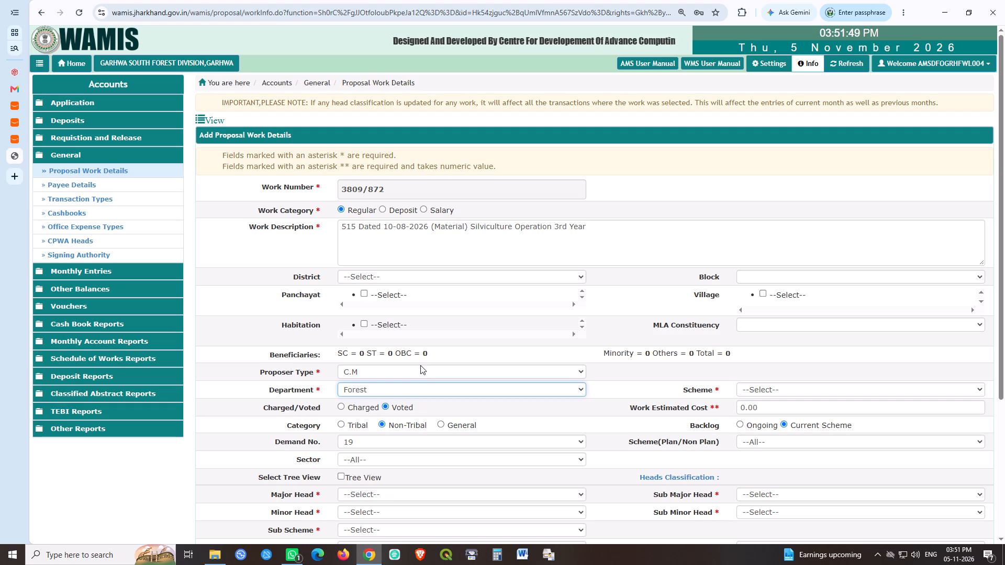
{"action": "key", "text": "s"}
{"action": "key", "text": "Tab"}
{"action": "key", "text": "Tab"}
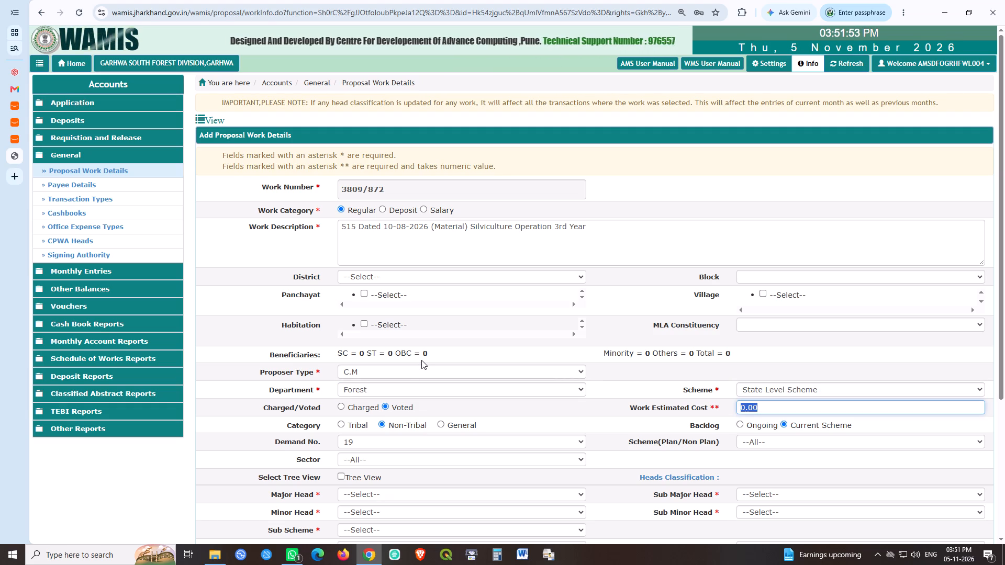
{"action": "type", "text": "10000"}
Set Major Head 2406-[19][00]-Forestry and Wild Life, Sub Major Head 01-Forestry, Minor Head 101-Forest Conservation and Sub Minor Head 40-[SS][SS]Silvicultural Operation.
{"action": "scroll", "coordinate": [455, 386], "scroll_direction": "down", "scroll_amount": 5}
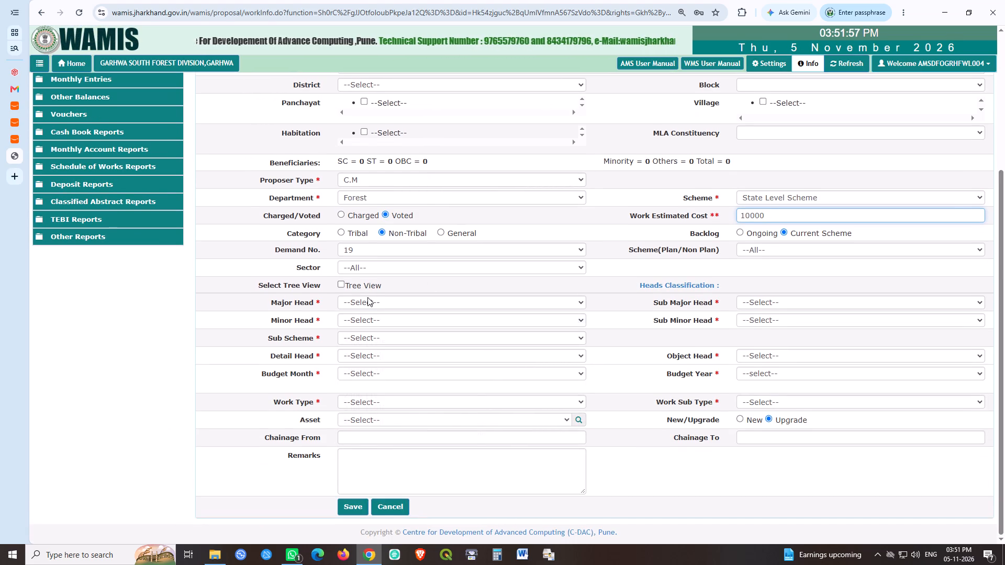
{"action": "left_click", "coordinate": [367, 297]}
{"action": "left_click", "coordinate": [370, 322]}
{"action": "left_click", "coordinate": [407, 299]}
{"action": "left_click", "coordinate": [422, 327]}
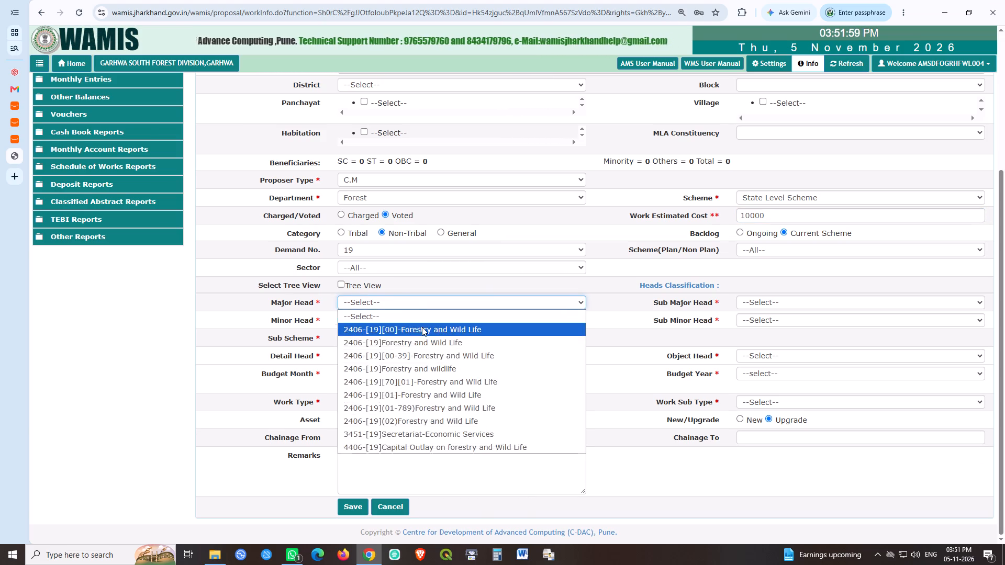
{"action": "left_click", "coordinate": [798, 303]}
{"action": "left_click", "coordinate": [784, 332]}
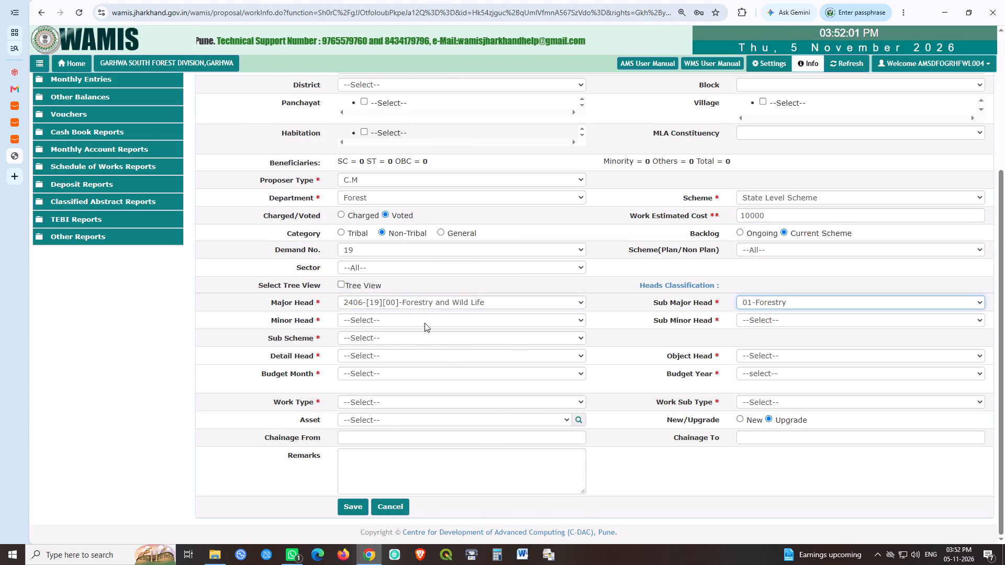
{"action": "left_click", "coordinate": [413, 317]}
{"action": "left_click", "coordinate": [365, 408]}
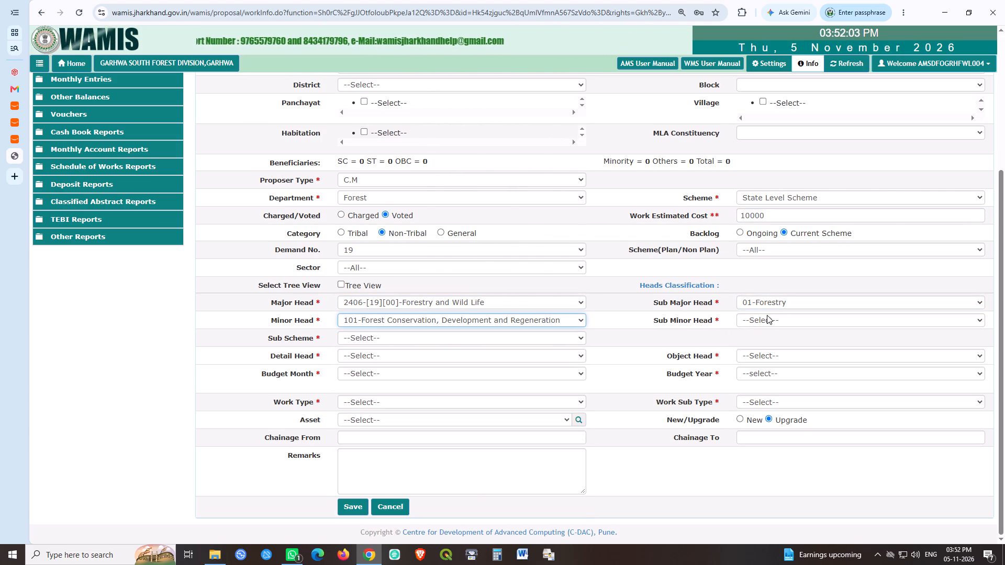
{"action": "left_click", "coordinate": [767, 314]}
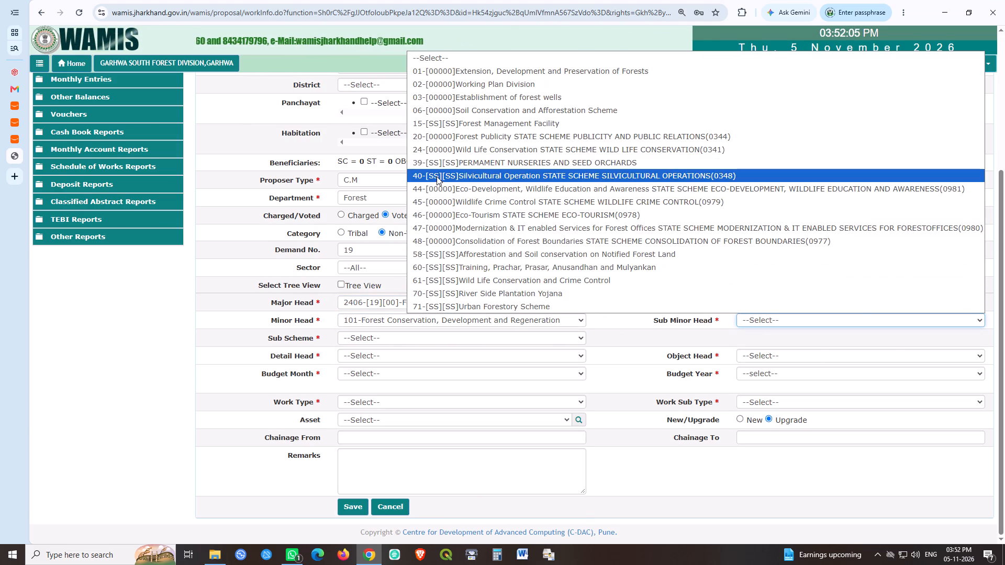
{"action": "left_click", "coordinate": [437, 176]}
Set the Sub Scheme to 01 - SILIVICULTURAL OPRATION, Detail Head to 03-Administrative Expenses and Object Head to 23-Supply Materia.
{"action": "left_click", "coordinate": [390, 341]}
{"action": "left_click", "coordinate": [377, 361]}
{"action": "left_click", "coordinate": [408, 357]}
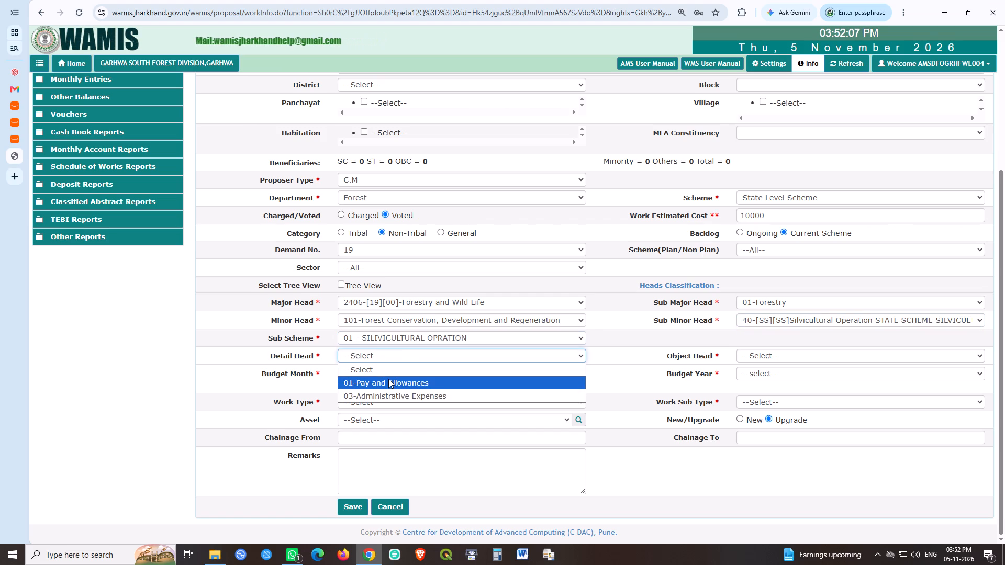
{"action": "left_click", "coordinate": [377, 393]}
{"action": "left_click", "coordinate": [796, 354]}
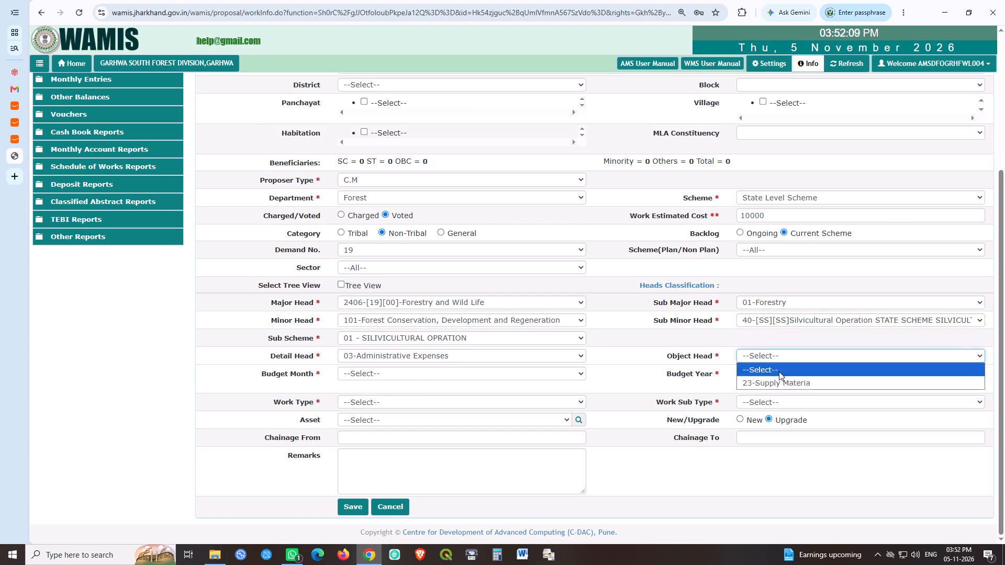
{"action": "left_click", "coordinate": [763, 382]}
Set the Budget Month to August and the Budget Year to 2026 for the material work.
{"action": "left_click", "coordinate": [345, 374]}
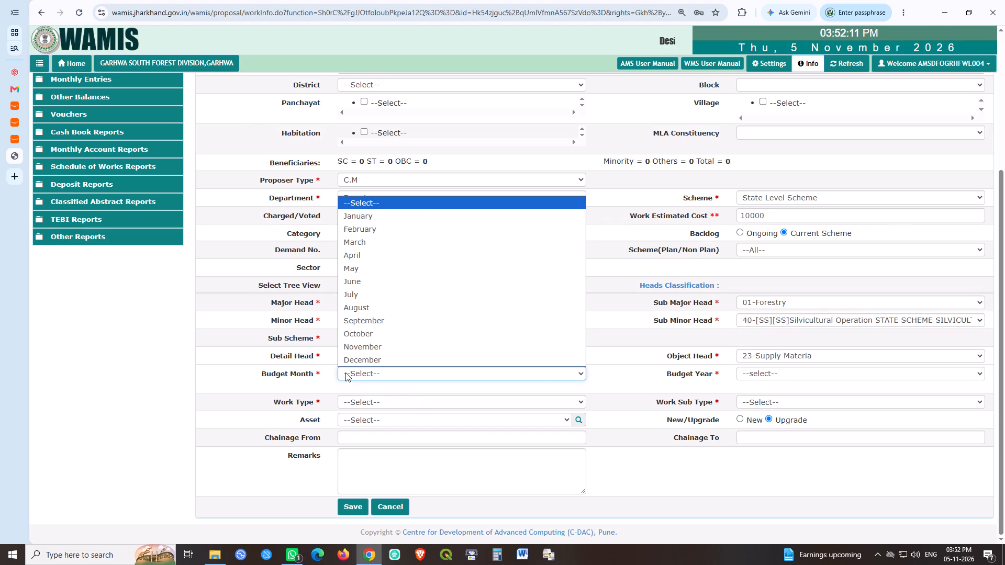
{"action": "left_click", "coordinate": [381, 311]}
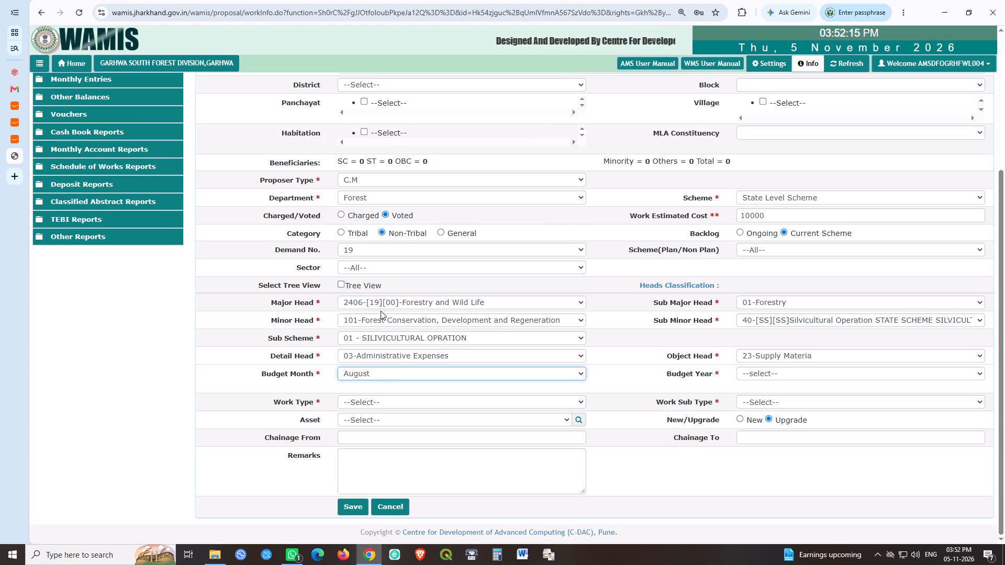
{"action": "left_click", "coordinate": [794, 377]}
{"action": "scroll", "coordinate": [816, 280], "scroll_direction": "down", "scroll_amount": 4}
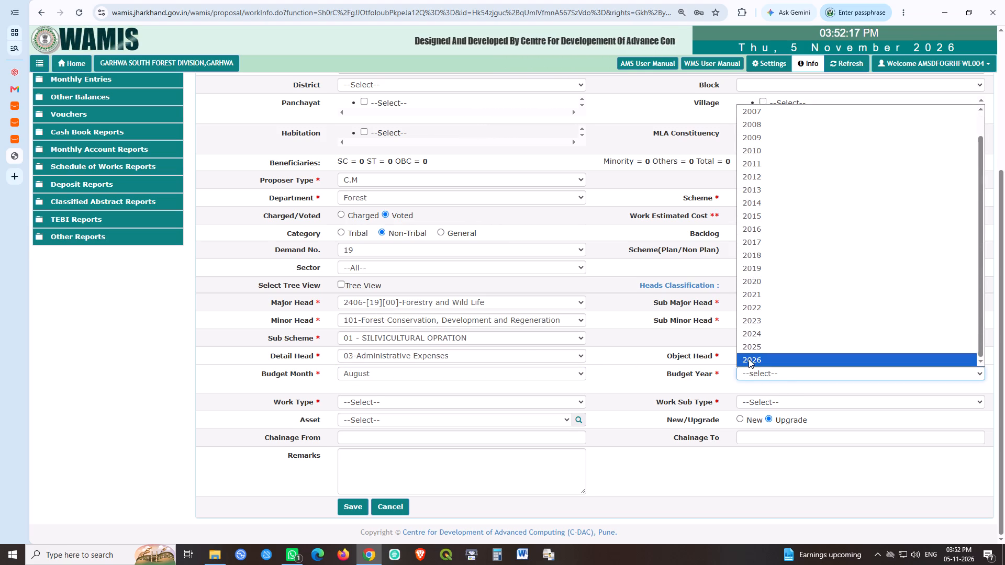
{"action": "left_click", "coordinate": [749, 359]}
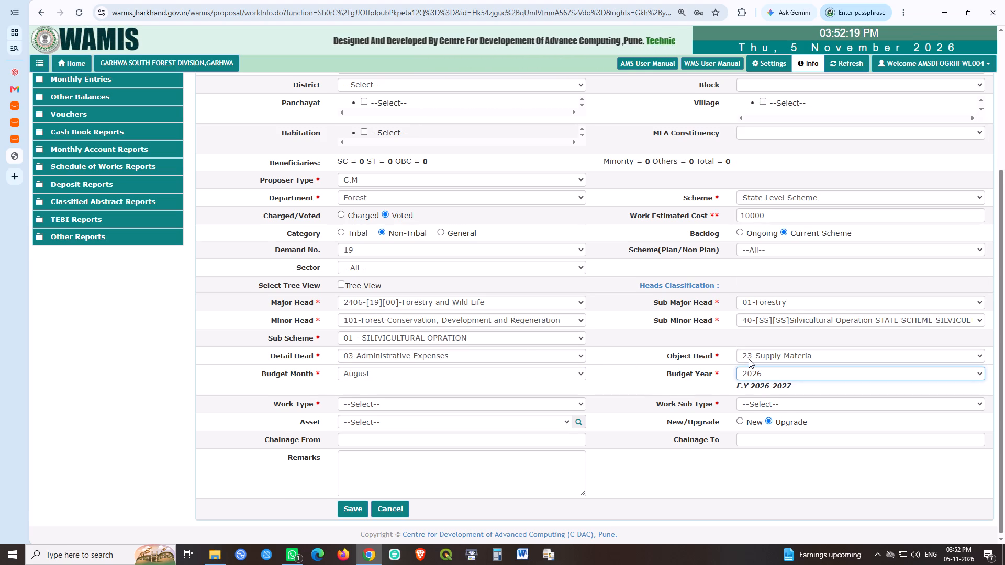
Set the Work Type to FOREST and the Work Sub Type to OTHERS, and save the material proposal work.
{"action": "left_click", "coordinate": [377, 404]}
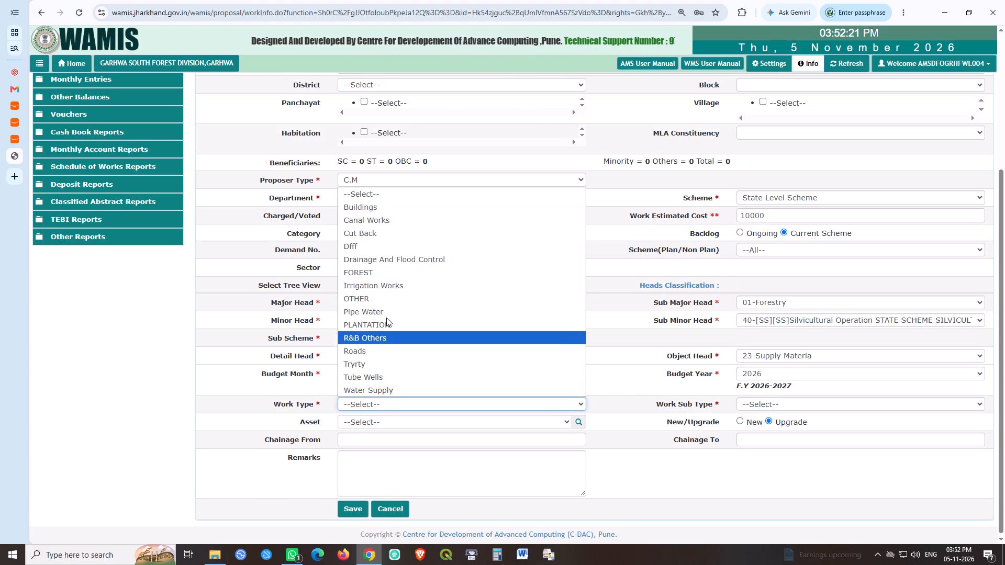
{"action": "left_click", "coordinate": [384, 277]}
{"action": "left_click", "coordinate": [776, 406]}
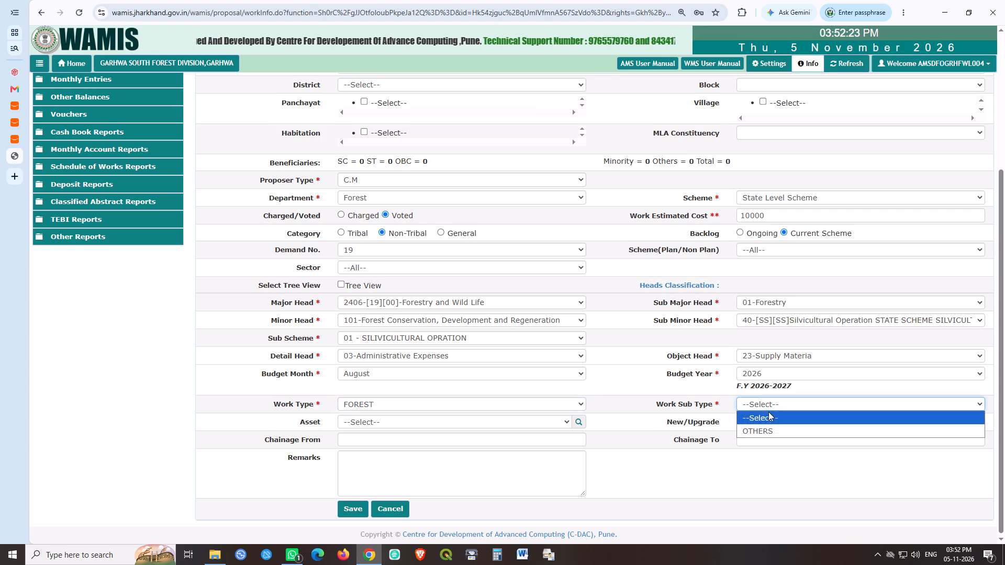
{"action": "left_click", "coordinate": [759, 430]}
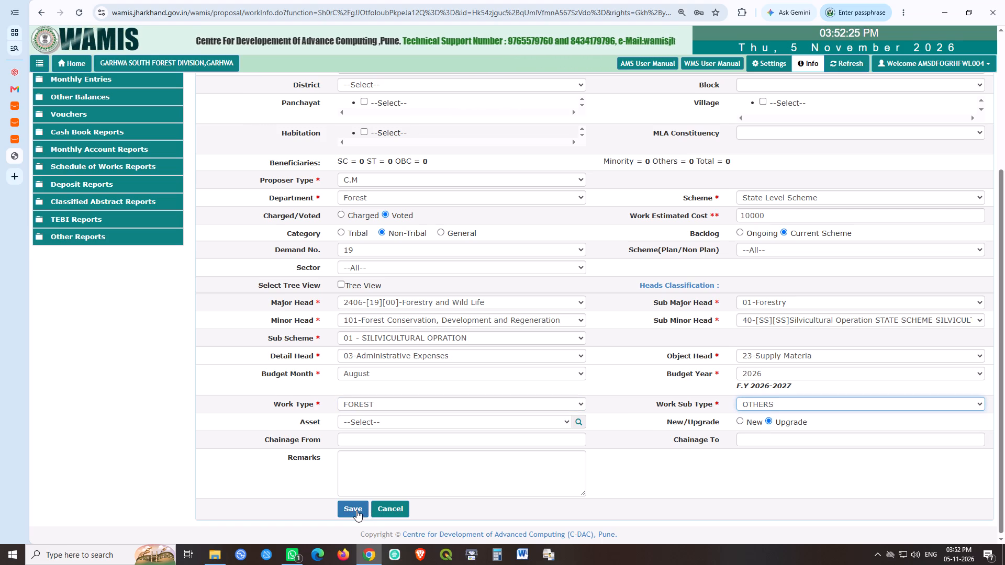
{"action": "left_click", "coordinate": [356, 510]}
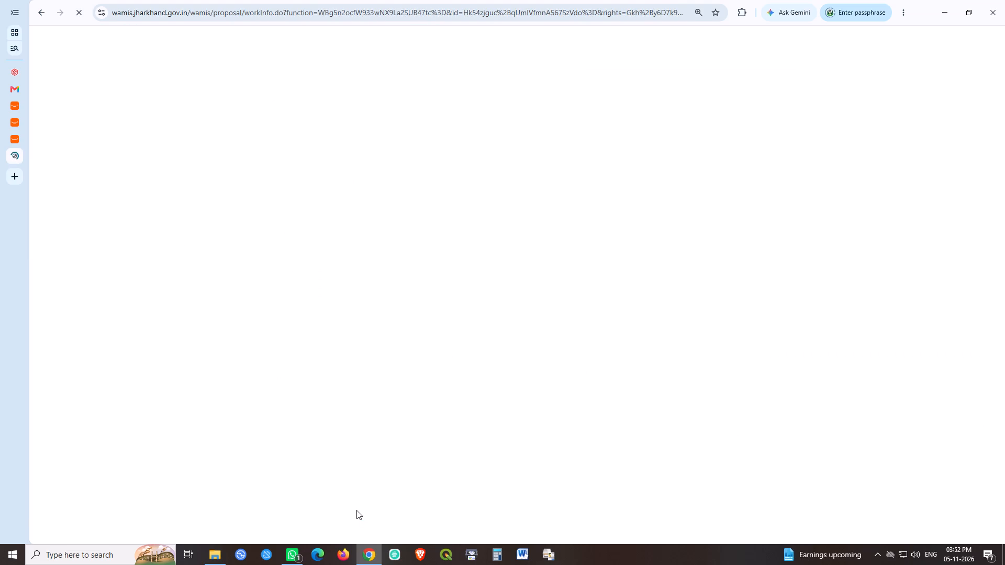
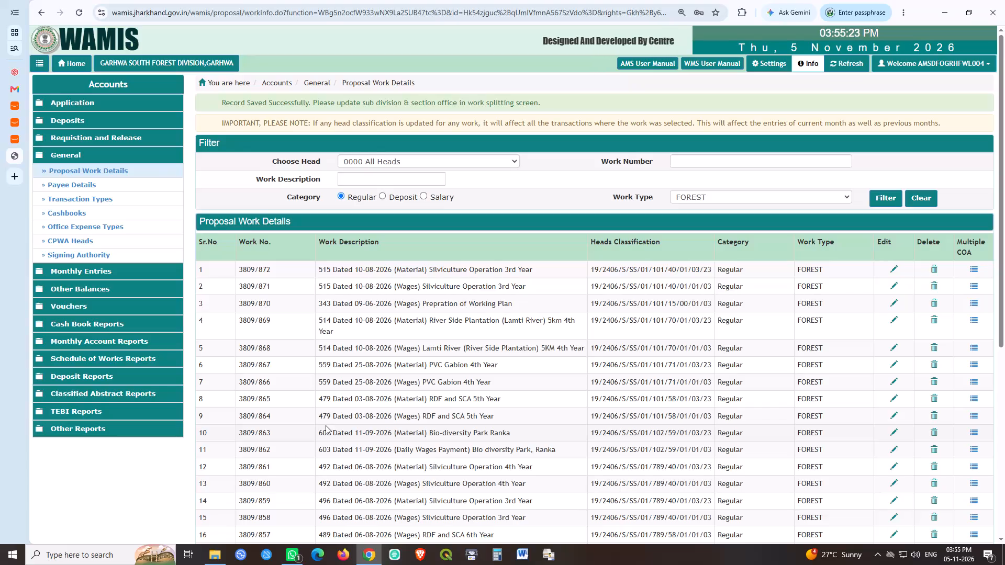
Start a new proposal work with the description "491 Dated 06-08-2026 (Wages) Silviculture Operation 2nd Year".
{"action": "scroll", "coordinate": [570, 273], "scroll_direction": "down", "scroll_amount": 12}
{"action": "left_click", "coordinate": [213, 517]}
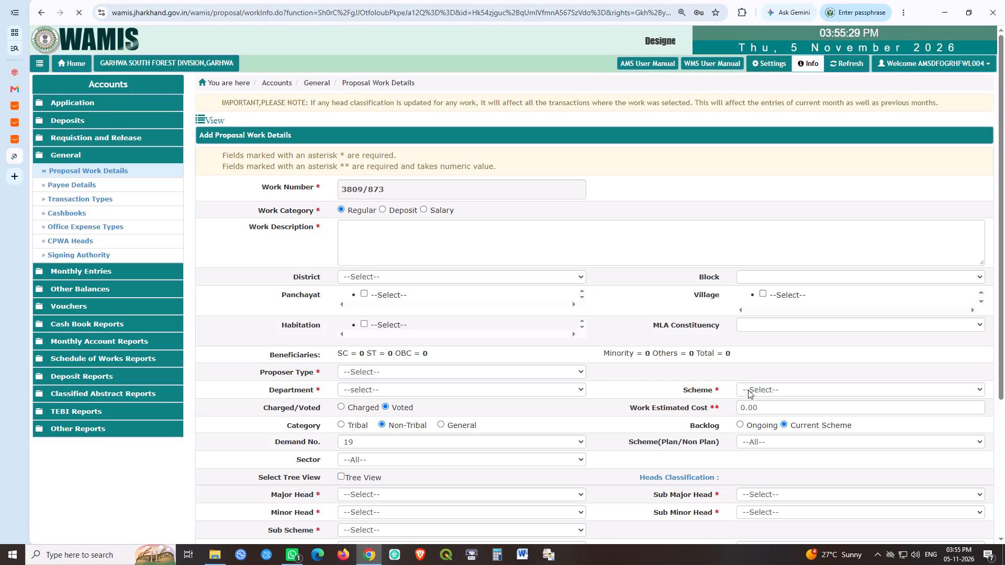
{"action": "left_click", "coordinate": [372, 239]}
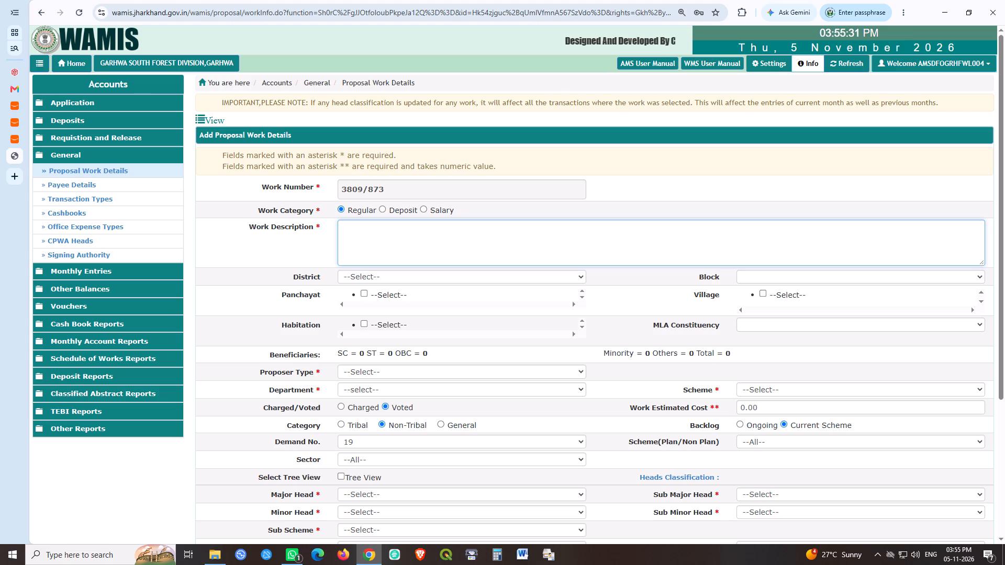
{"action": "type", "text": "491"}
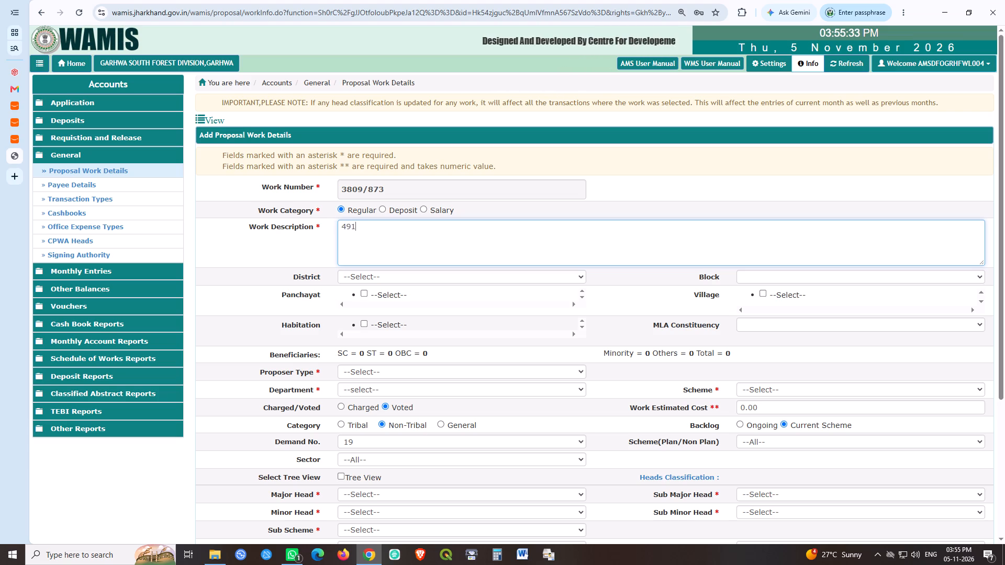
{"action": "key", "text": "space"}
{"action": "type", "text": "DAted"}
{"action": "key", "text": "BackSpace"}
{"action": "key", "text": "BackSpace"}
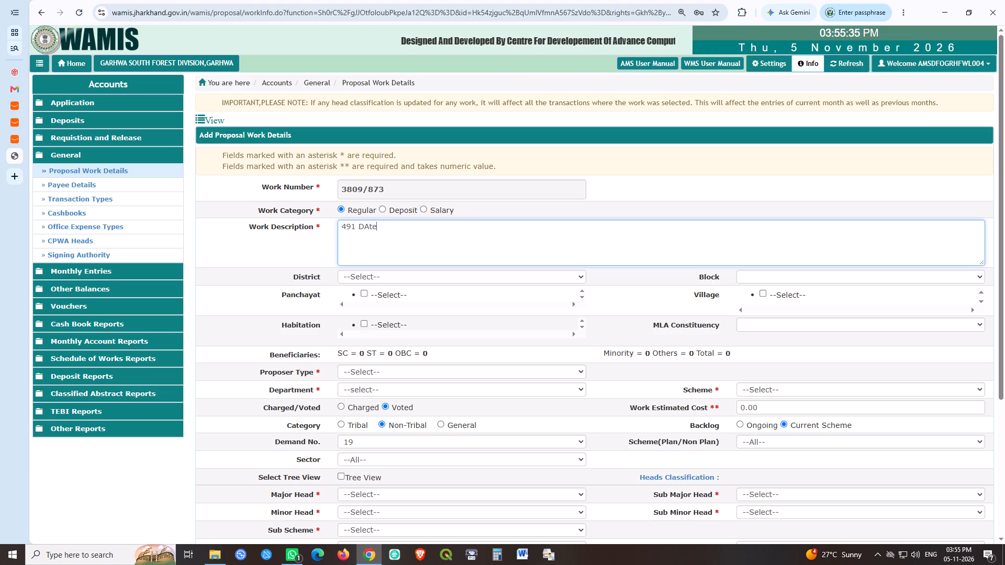
{"action": "key", "text": "BackSpace"}
{"action": "key", "text": "BackSpace"}
{"action": "type", "text": "ayt"}
{"action": "key", "text": "BackSpace"}
{"action": "key", "text": "BackSpace"}
{"action": "type", "text": "ted"}
{"action": "key", "text": "space"}
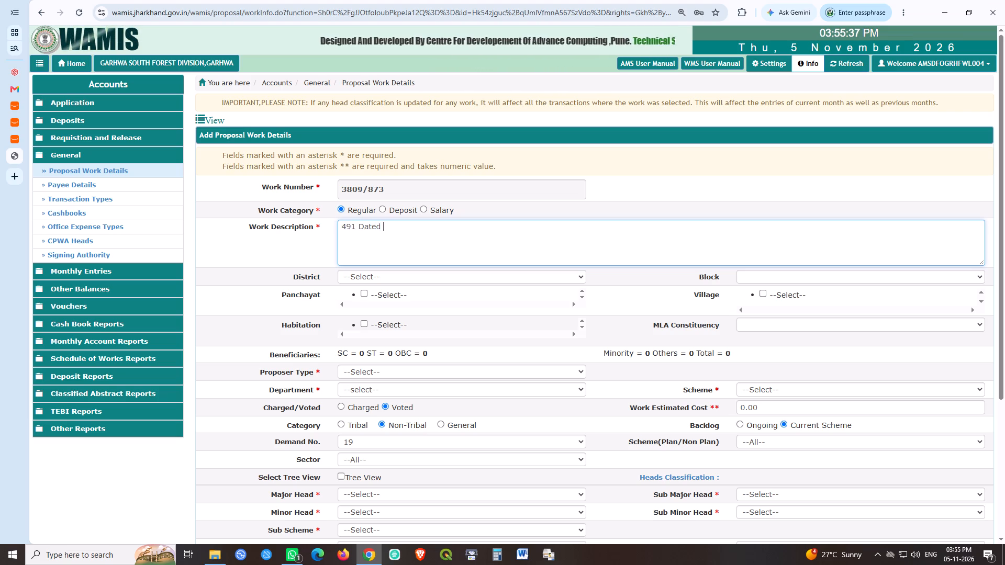
{"action": "type", "text": "06-08-2026"}
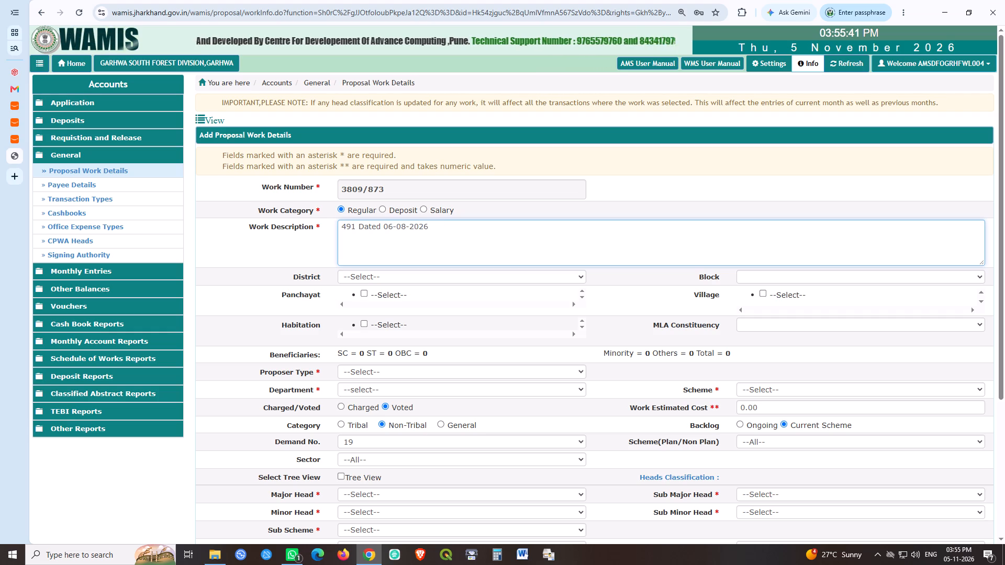
{"action": "key", "text": "space"}
{"action": "key", "text": "shift+parenleft"}
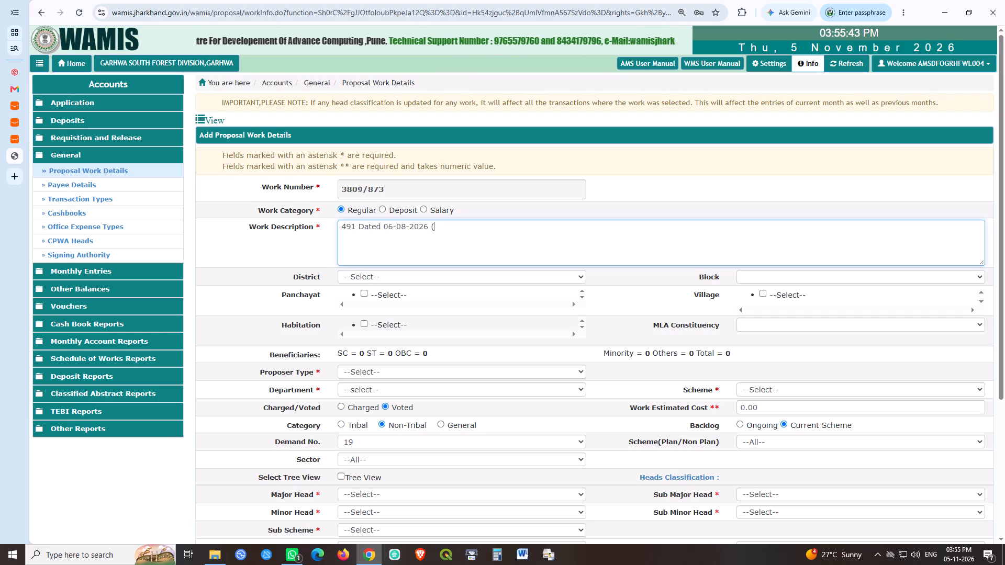
{"action": "type", "text": "Wages"}
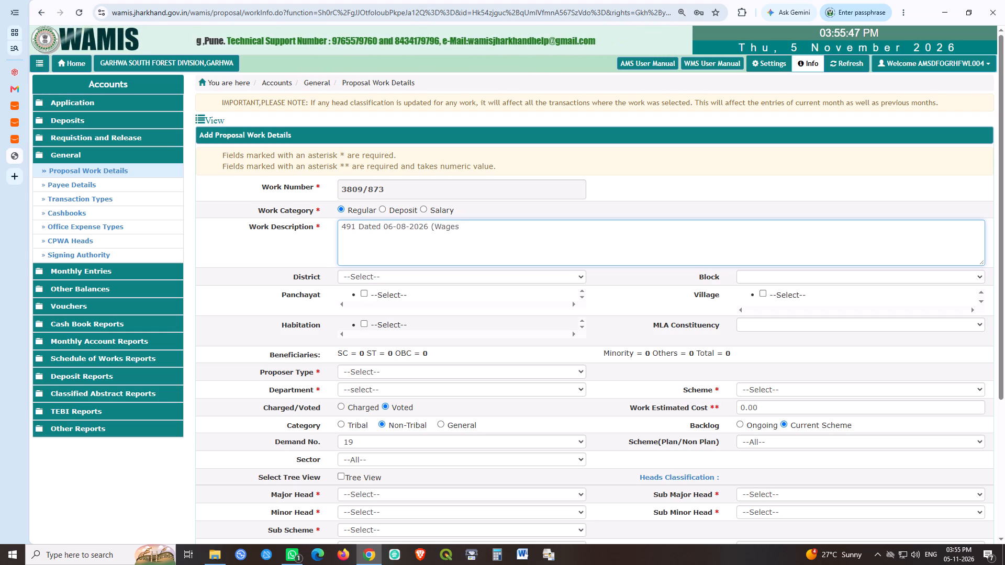
{"action": "type", "text": ")"}
{"action": "key", "text": "space"}
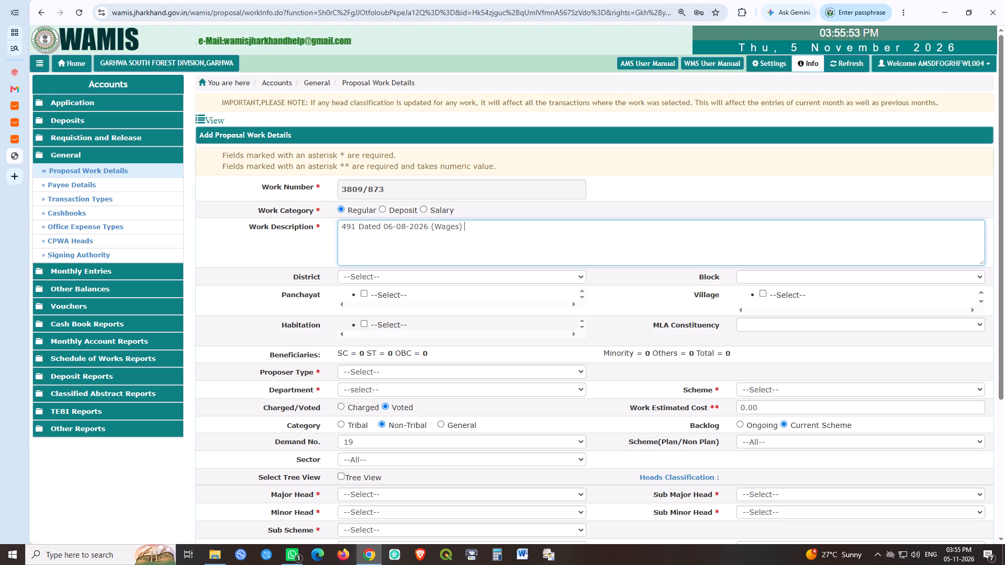
{"action": "type", "text": "Silvicutl"}
{"action": "key", "text": "BackSpace"}
{"action": "key", "text": "BackSpace"}
{"action": "type", "text": "lture Opeat"}
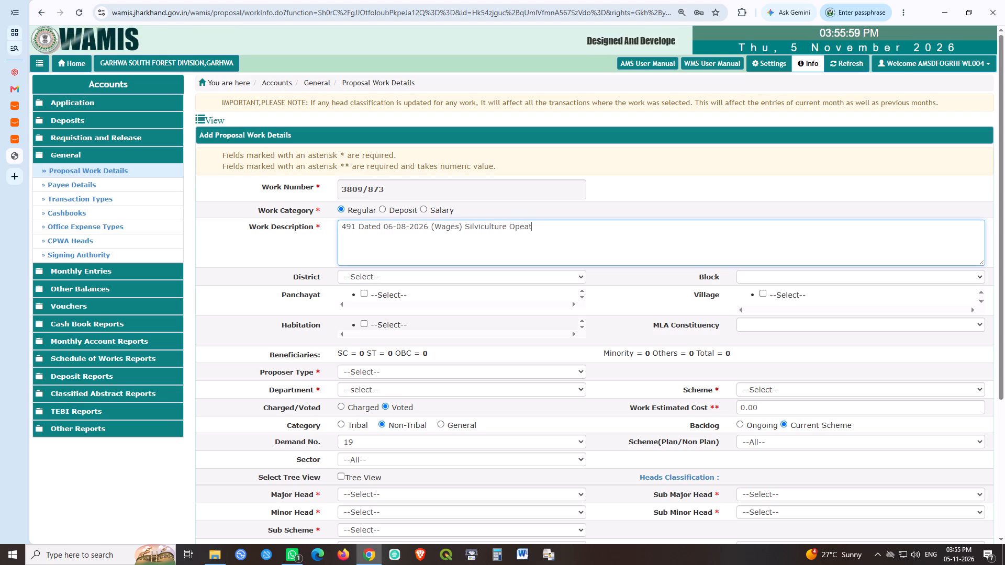
{"action": "key", "text": "BackSpace"}
{"action": "key", "text": "BackSpace"}
{"action": "type", "text": "ration"}
{"action": "key", "text": "space"}
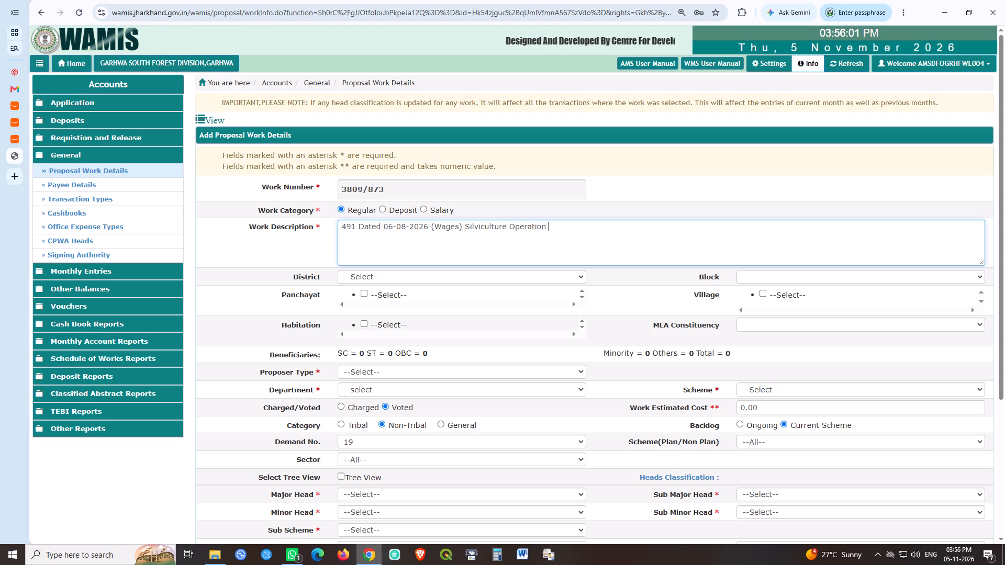
{"action": "type", "text": "2nd Year"}
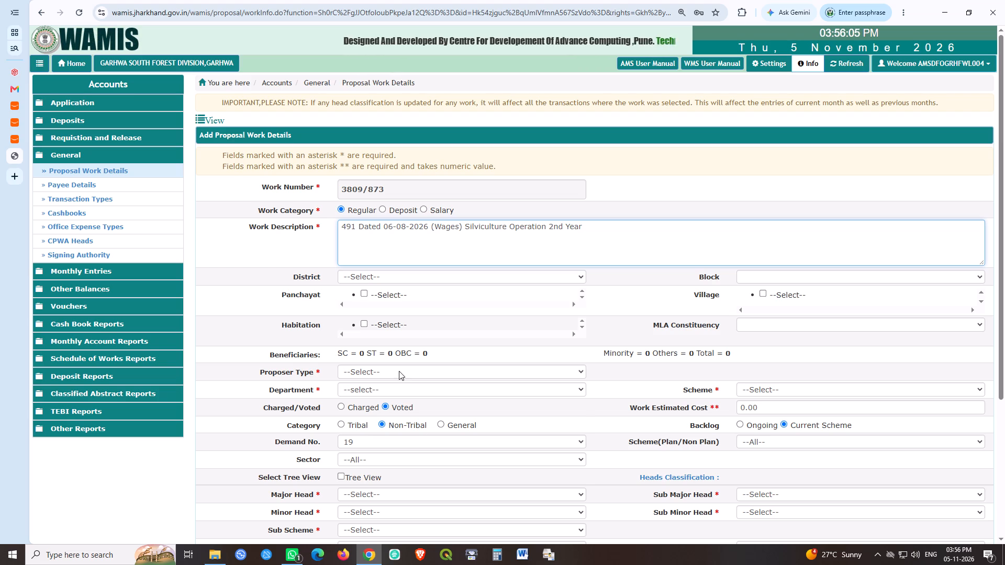
Set the Proposer Type to C.M, the Department to Forest and the Scheme to State Level Scheme.
{"action": "left_click", "coordinate": [399, 371]}
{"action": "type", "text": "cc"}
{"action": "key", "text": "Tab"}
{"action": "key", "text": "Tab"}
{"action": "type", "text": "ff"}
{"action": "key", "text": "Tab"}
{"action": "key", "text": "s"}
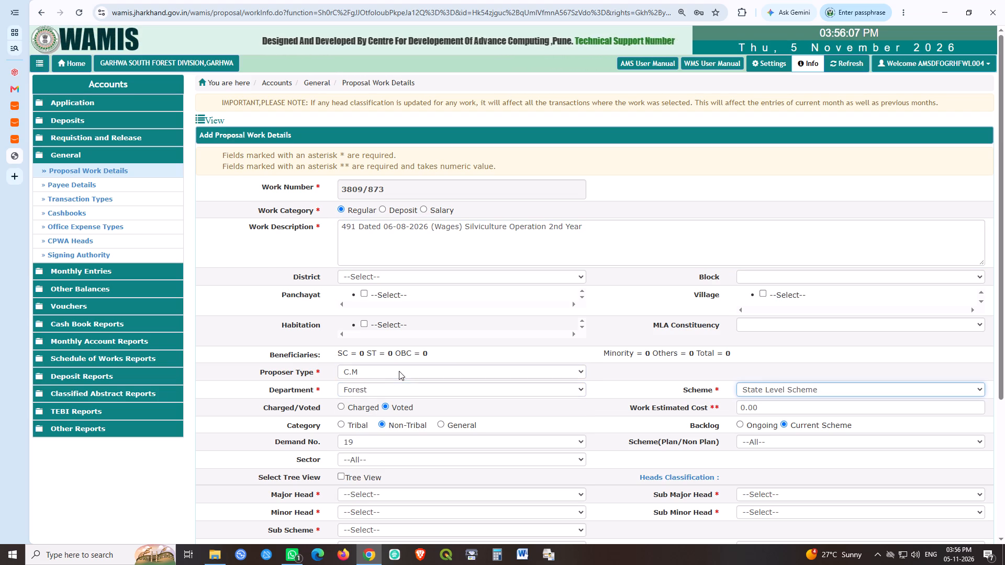
Enter a Work Estimated Cost of 429000 for the wages work.
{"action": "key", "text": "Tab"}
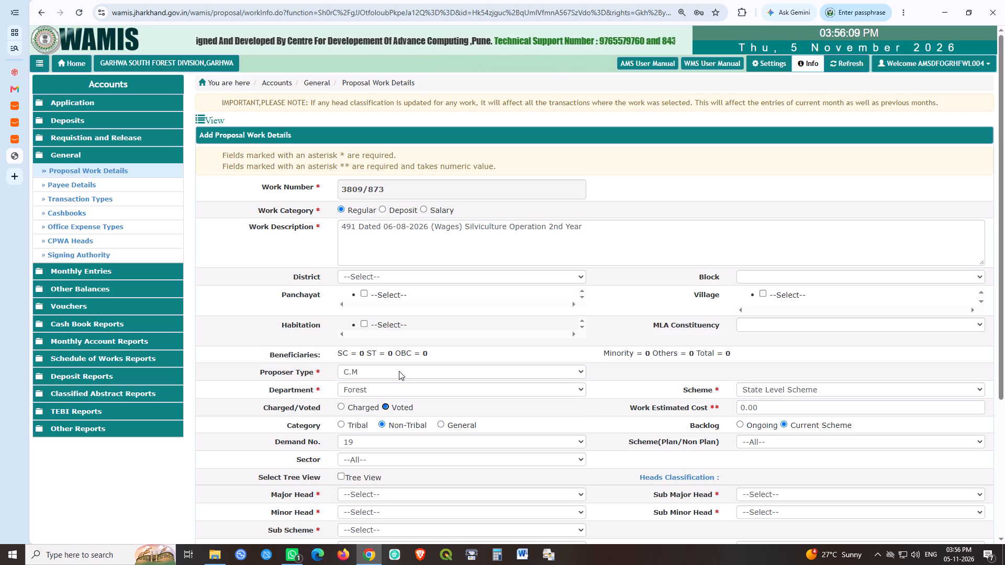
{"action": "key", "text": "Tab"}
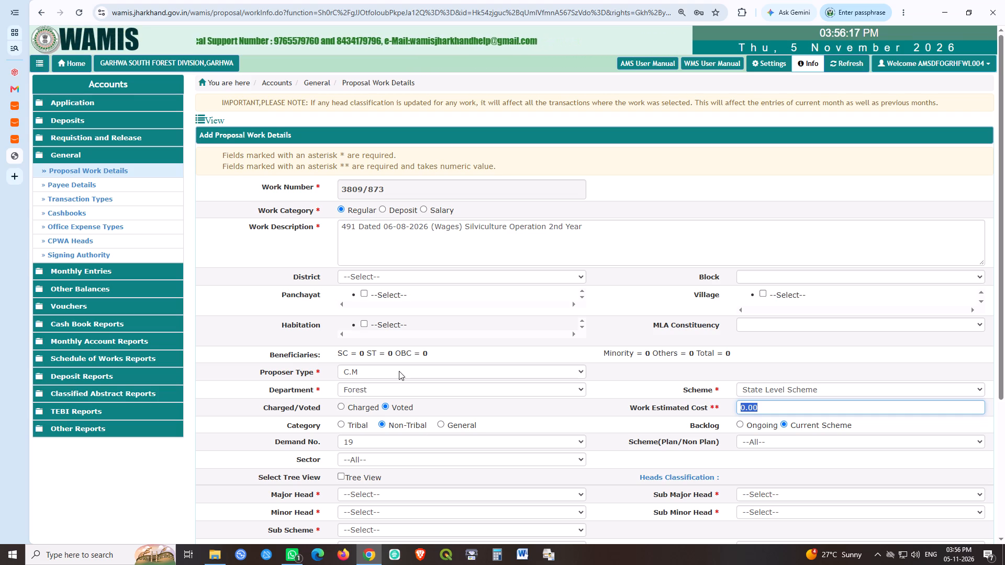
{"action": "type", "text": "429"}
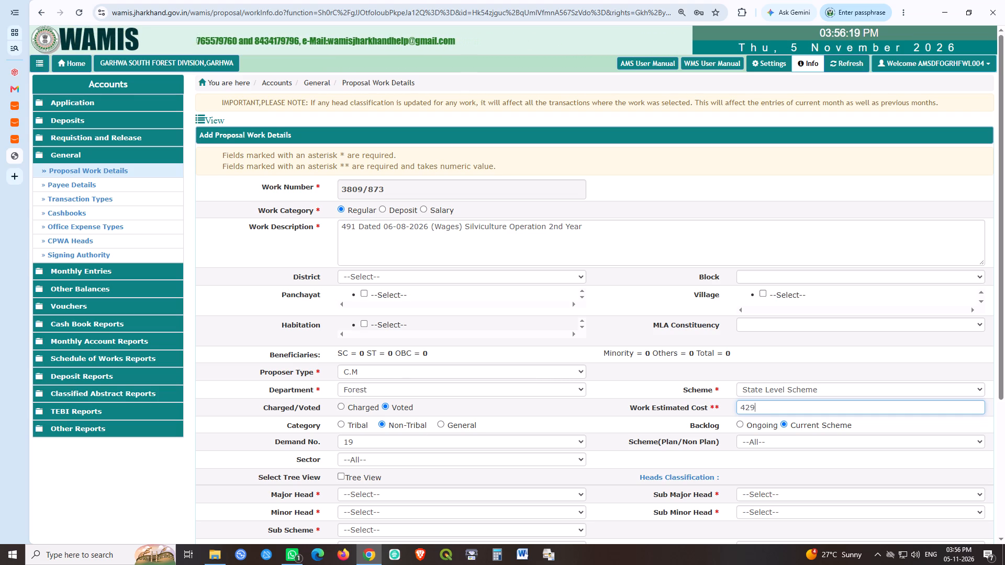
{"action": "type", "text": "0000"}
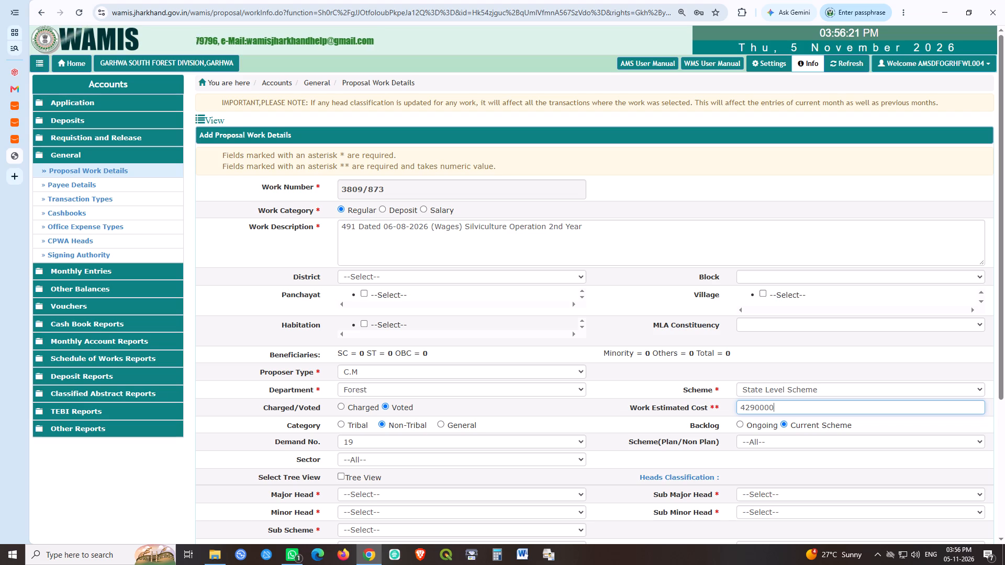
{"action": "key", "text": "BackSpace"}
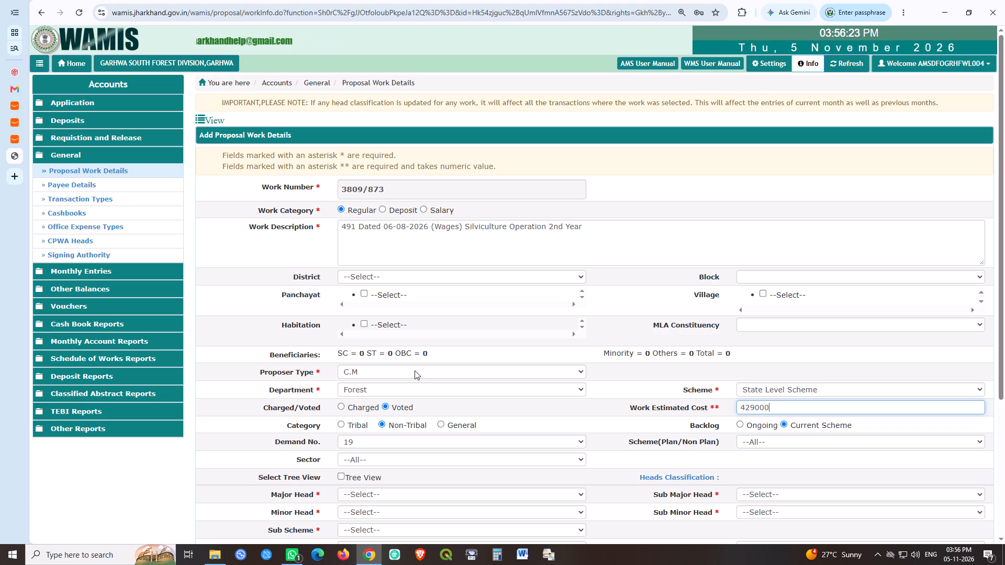
Set Major Head 2406-[19][00]-Forestry and Wild Life, Sub Major Head 01-Forestry, Minor Head 101-Forest Conservation and Sub Minor Head 40-[SS][SS]Silvicultural Operation.
{"action": "scroll", "coordinate": [578, 414], "scroll_direction": "down", "scroll_amount": 2}
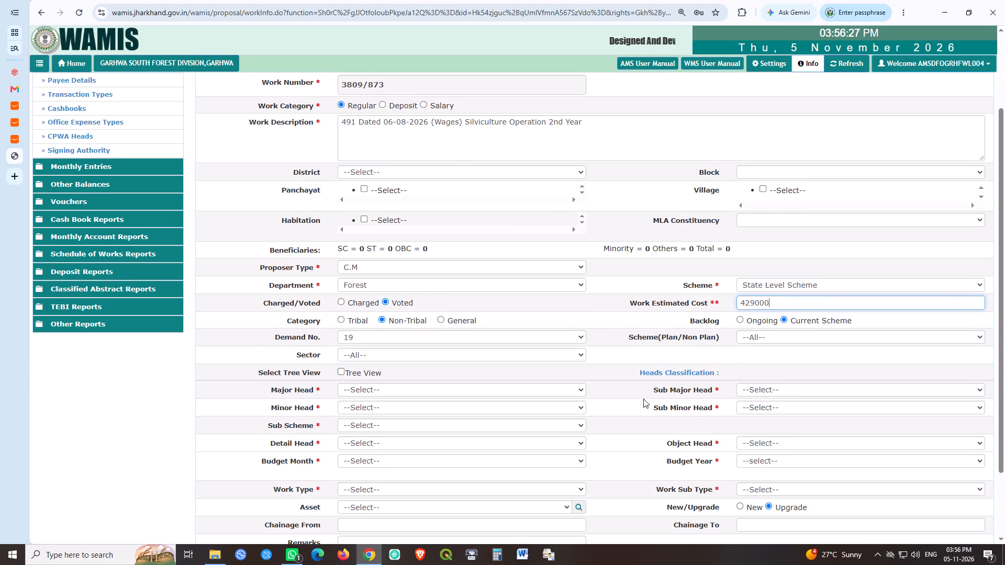
{"action": "left_click", "coordinate": [347, 383]}
{"action": "left_click", "coordinate": [366, 413]}
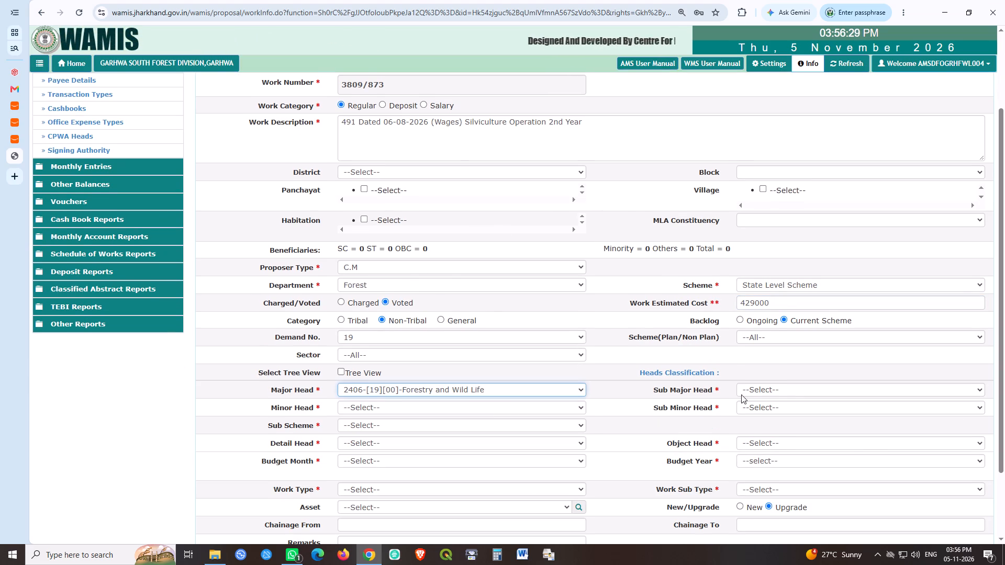
{"action": "left_click", "coordinate": [792, 391]}
{"action": "left_click", "coordinate": [769, 416]}
{"action": "left_click", "coordinate": [435, 413]}
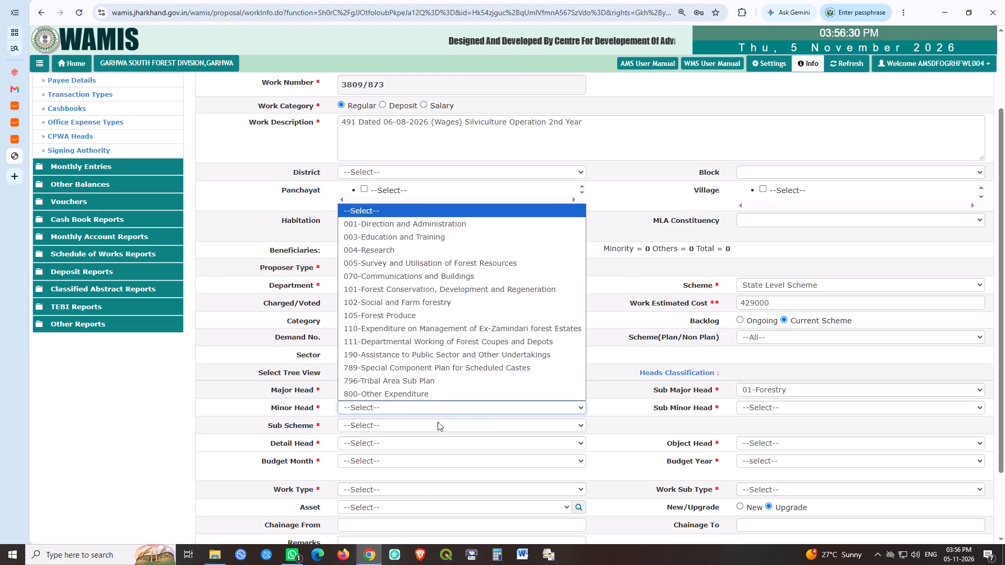
{"action": "left_click", "coordinate": [359, 288]}
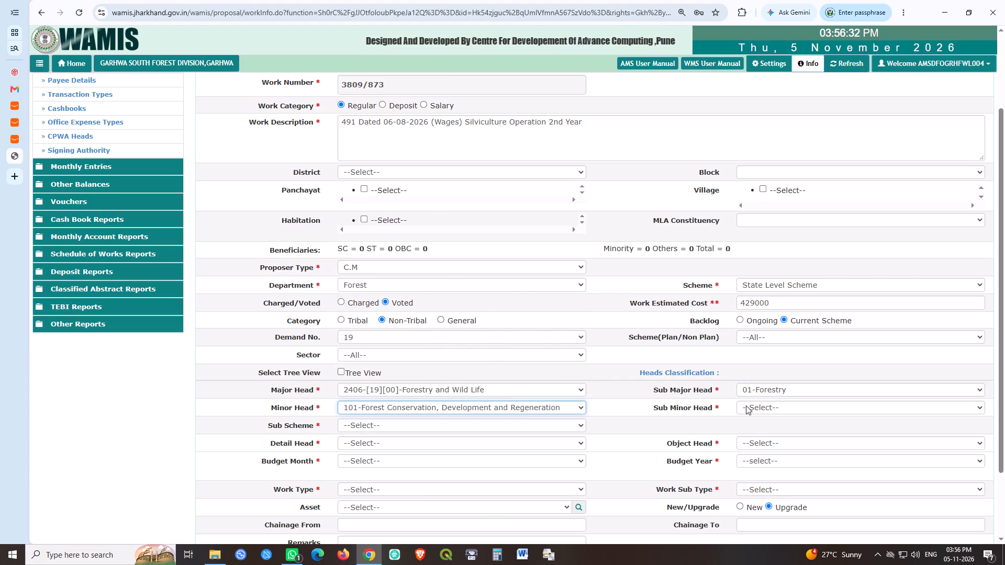
{"action": "left_click", "coordinate": [746, 405]}
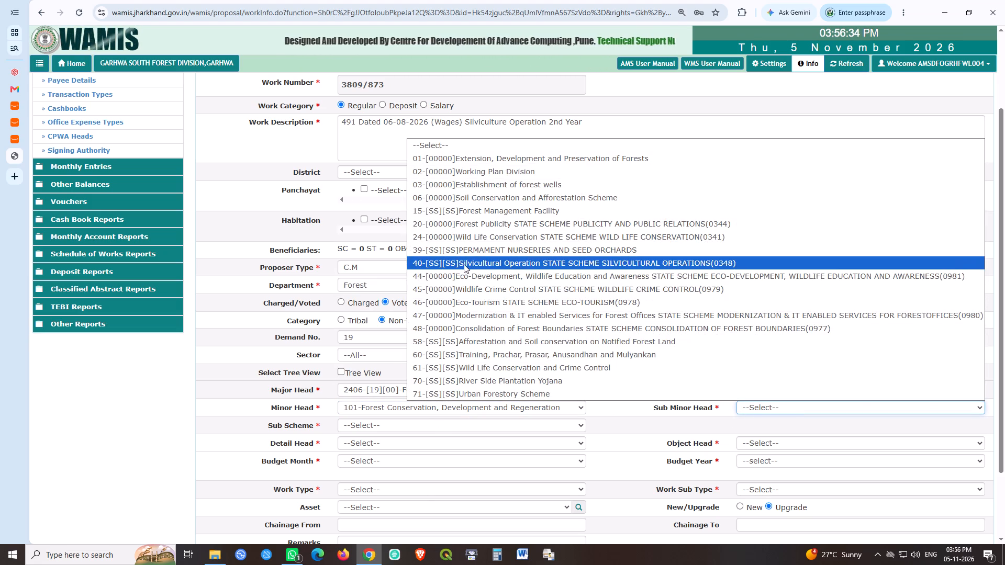
{"action": "left_click", "coordinate": [464, 264]}
Set the Sub Scheme to 01 - SILIVICULTURAL OPRATION, Detail Head to 01-Pay and Allowances and Object Head to 03-Wages.
{"action": "left_click", "coordinate": [378, 420]}
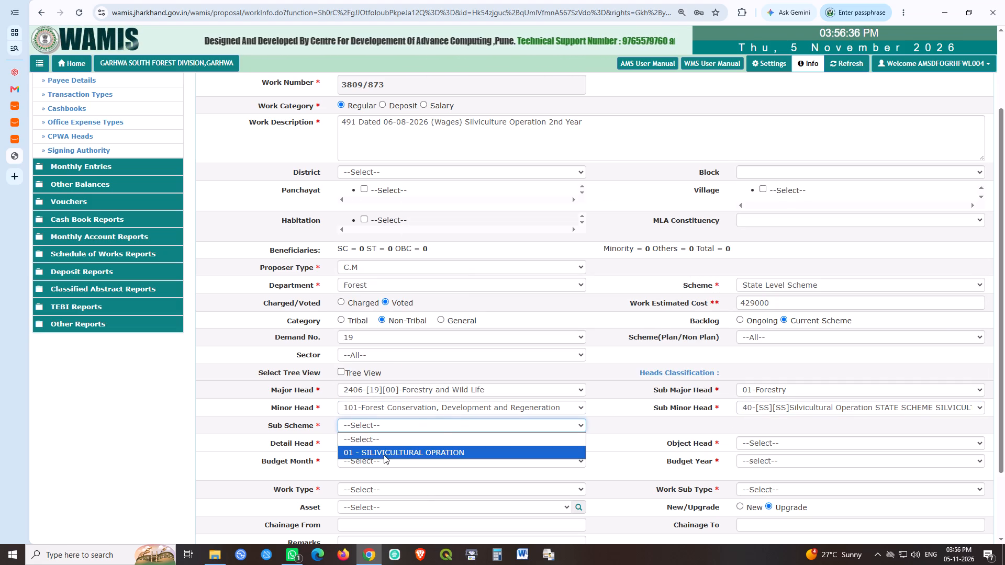
{"action": "left_click", "coordinate": [384, 455]}
{"action": "left_click", "coordinate": [468, 445]}
{"action": "left_click", "coordinate": [399, 468]}
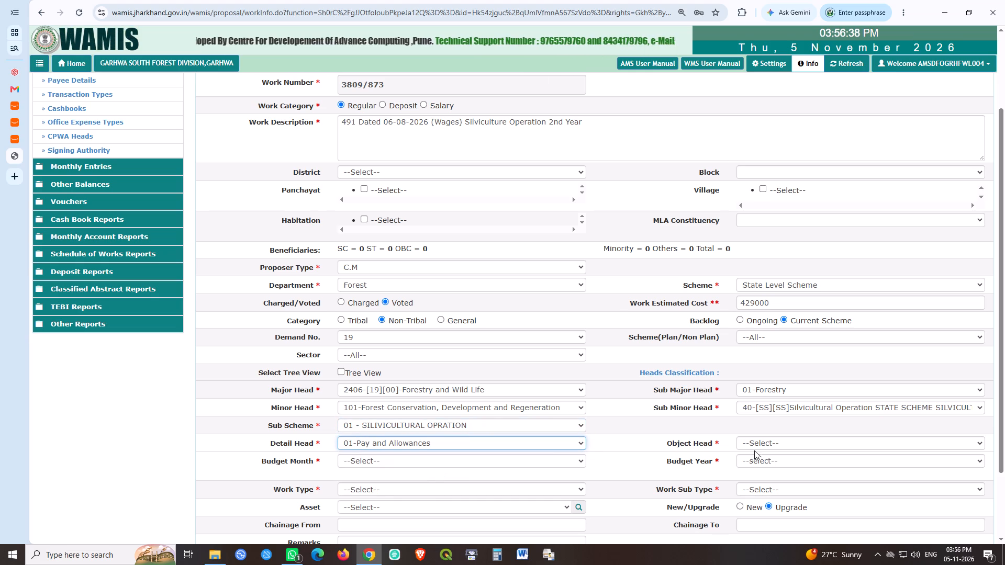
{"action": "left_click", "coordinate": [765, 444]}
{"action": "left_click", "coordinate": [757, 469]}
Set the Budget Month to August and the Budget Year to 2026 for the wages work.
{"action": "left_click", "coordinate": [375, 456]}
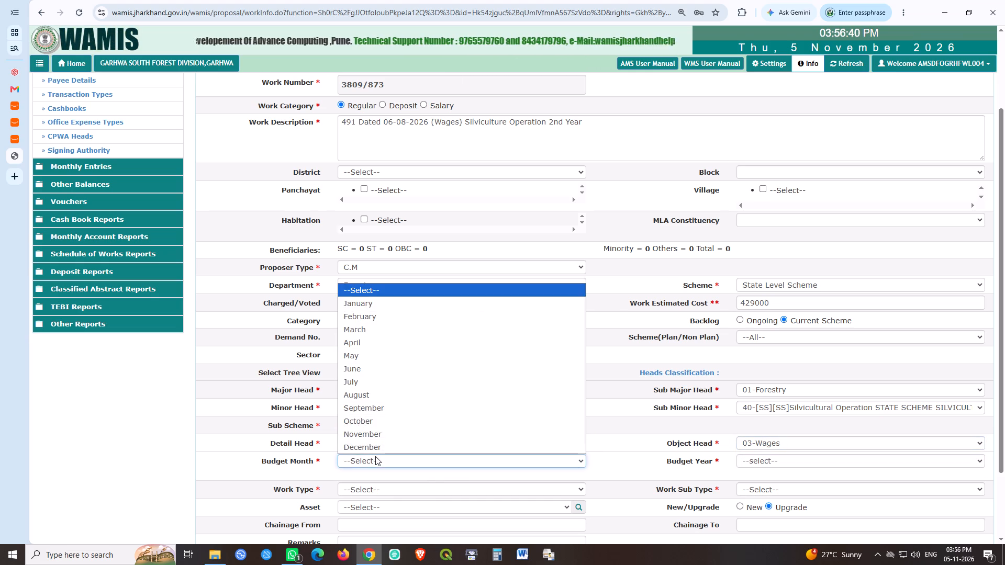
{"action": "left_click", "coordinate": [369, 397]}
{"action": "left_click", "coordinate": [769, 465]}
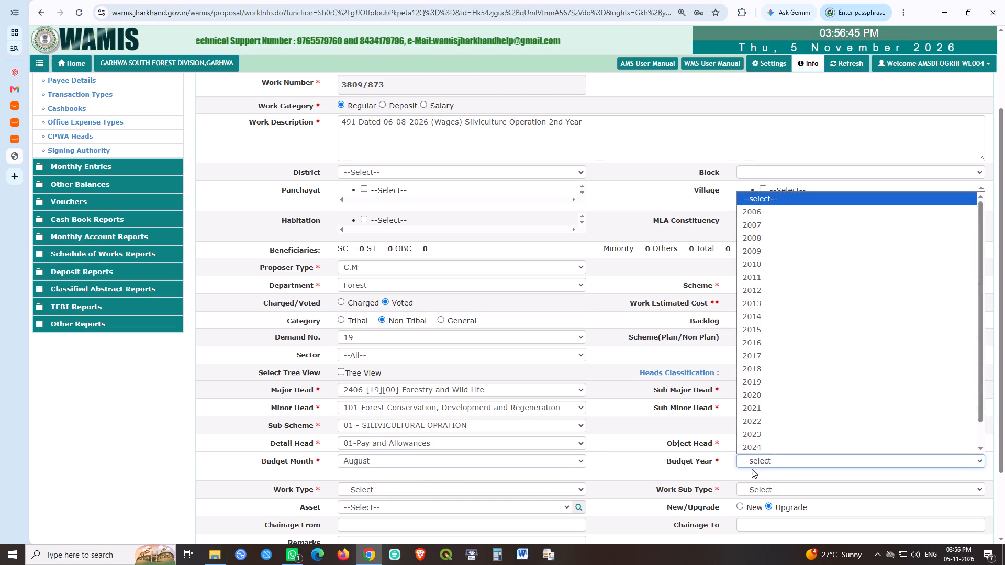
{"action": "scroll", "coordinate": [760, 429], "scroll_direction": "down", "scroll_amount": 6}
{"action": "left_click", "coordinate": [758, 449]}
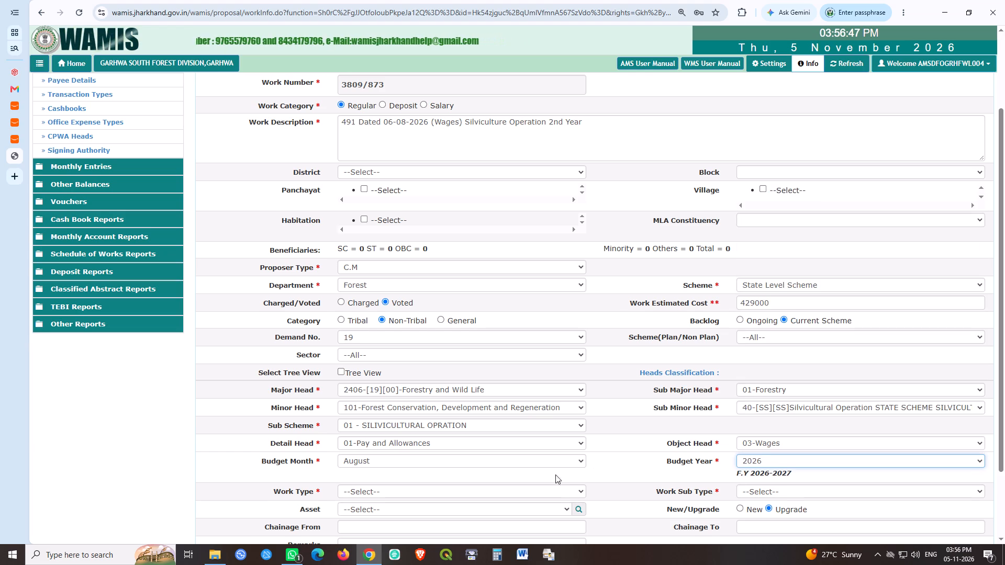
Set the Work Type to FOREST and the Work Sub Type to OTHERS, and save the wages proposal work.
{"action": "scroll", "coordinate": [487, 482], "scroll_direction": "down", "scroll_amount": 1}
{"action": "left_click", "coordinate": [374, 437]}
{"action": "left_click", "coordinate": [374, 311]}
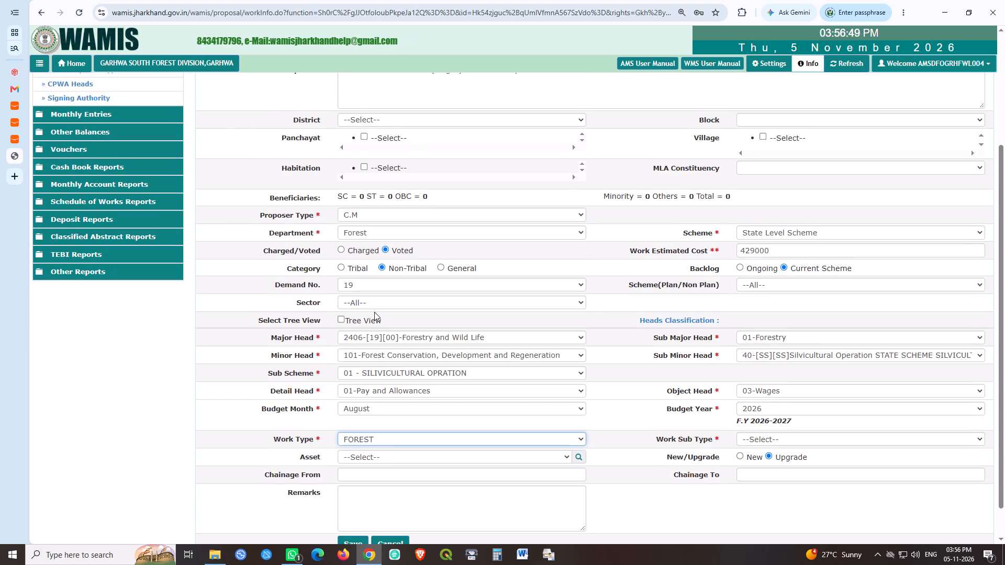
{"action": "left_click", "coordinate": [780, 444]}
{"action": "left_click", "coordinate": [761, 463]}
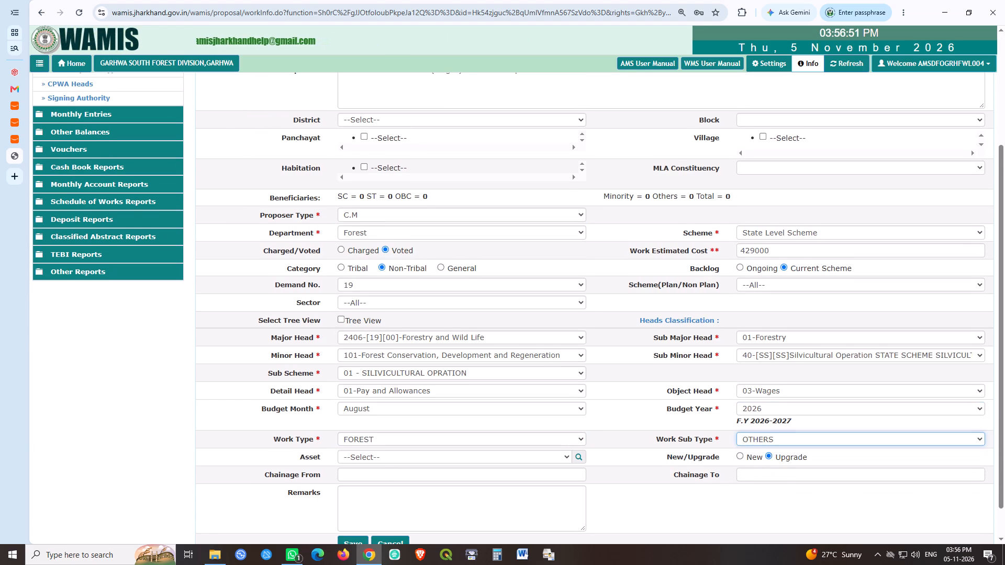
{"action": "scroll", "coordinate": [531, 488], "scroll_direction": "down", "scroll_amount": 3}
{"action": "left_click", "coordinate": [353, 504]}
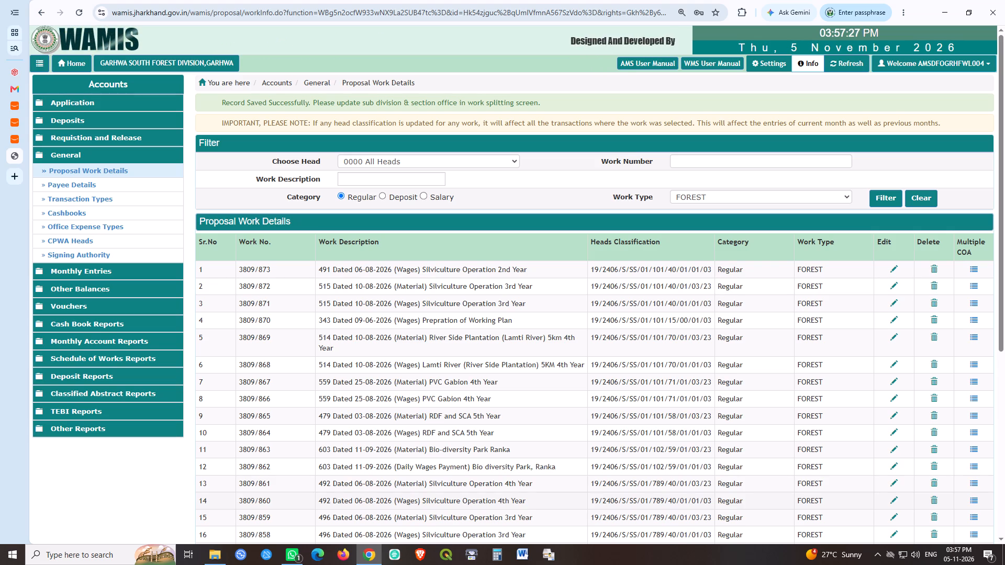
Start a new proposal work with the description "566 Dated 25-08-2026 (Wages) Bamboo Gabion 2nd Year".
{"action": "scroll", "coordinate": [395, 322], "scroll_direction": "down", "scroll_amount": 9}
{"action": "left_click", "coordinate": [201, 512]}
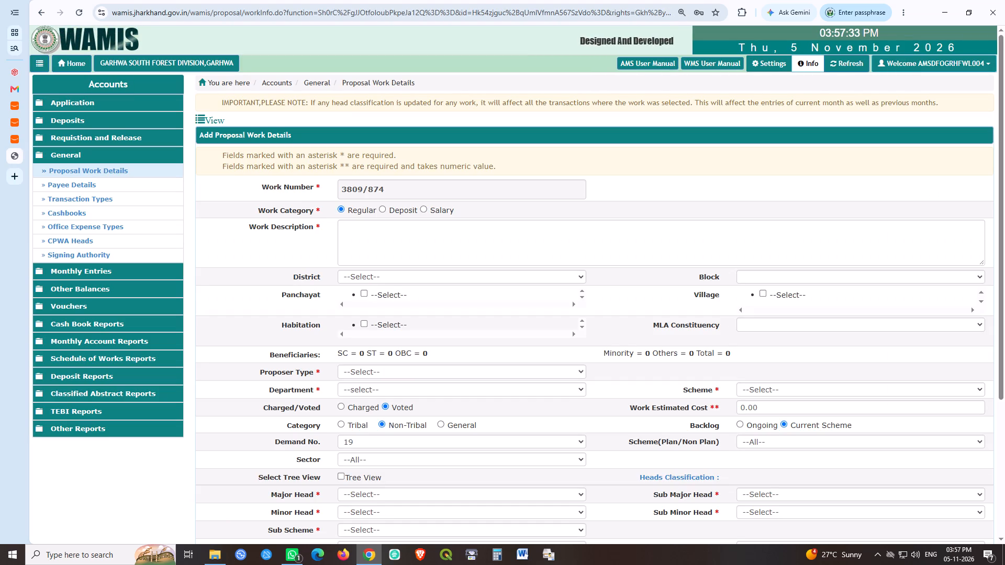
{"action": "left_click", "coordinate": [550, 253]}
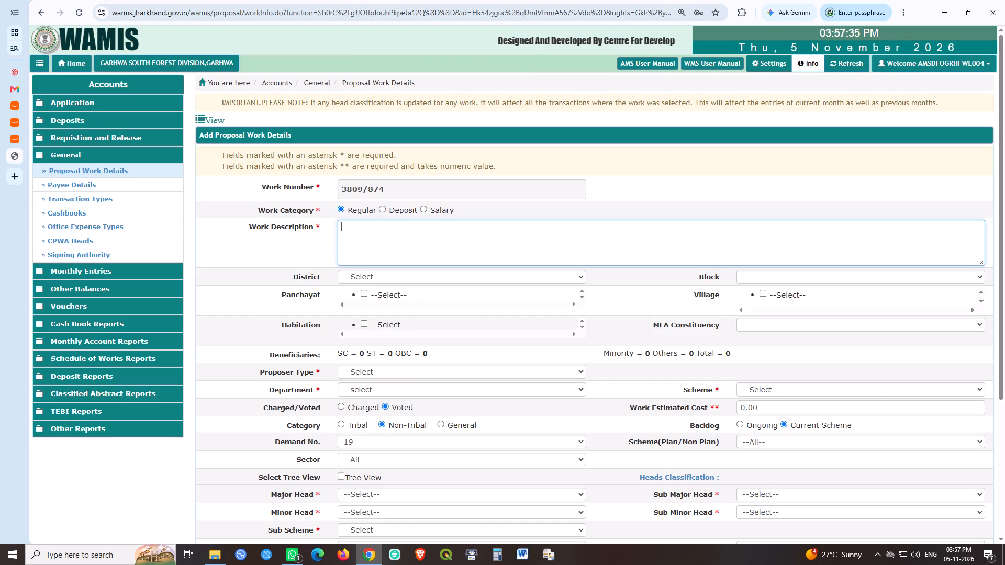
{"action": "type", "text": "566"}
{"action": "key", "text": "space"}
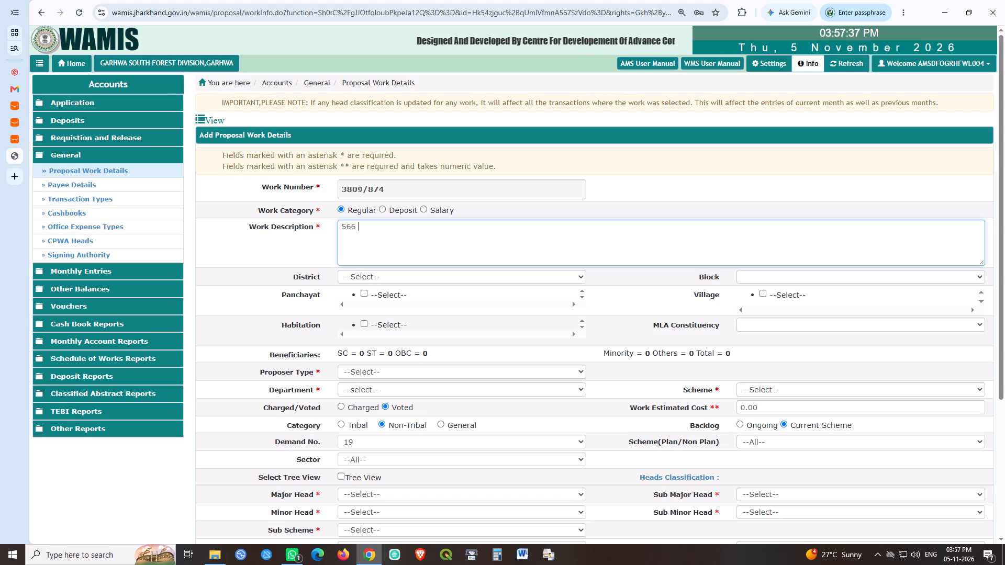
{"action": "key", "text": "space"}
{"action": "type", "text": "DAted"}
{"action": "key", "text": "BackSpace"}
{"action": "key", "text": "BackSpace"}
{"action": "key", "text": "BackSpace"}
{"action": "key", "text": "a"}
{"action": "key", "text": "BackSpace"}
{"action": "key", "text": "BackSpace"}
{"action": "type", "text": "ated"}
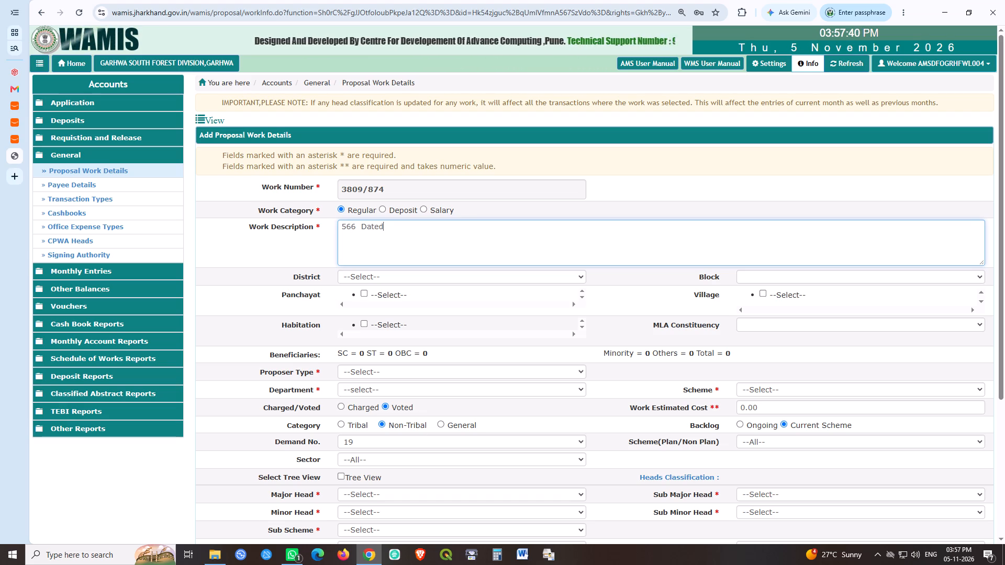
{"action": "key", "text": "space"}
{"action": "type", "text": "25-08-2026 (Wages)"}
{"action": "key", "text": "space"}
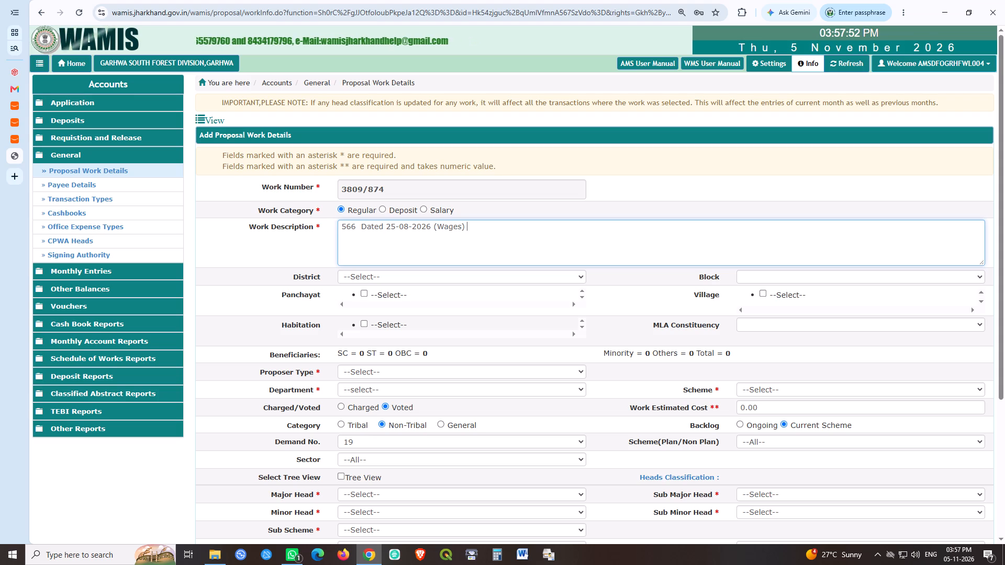
{"action": "type", "text": "Bamboo Gabion"}
{"action": "key", "text": "space"}
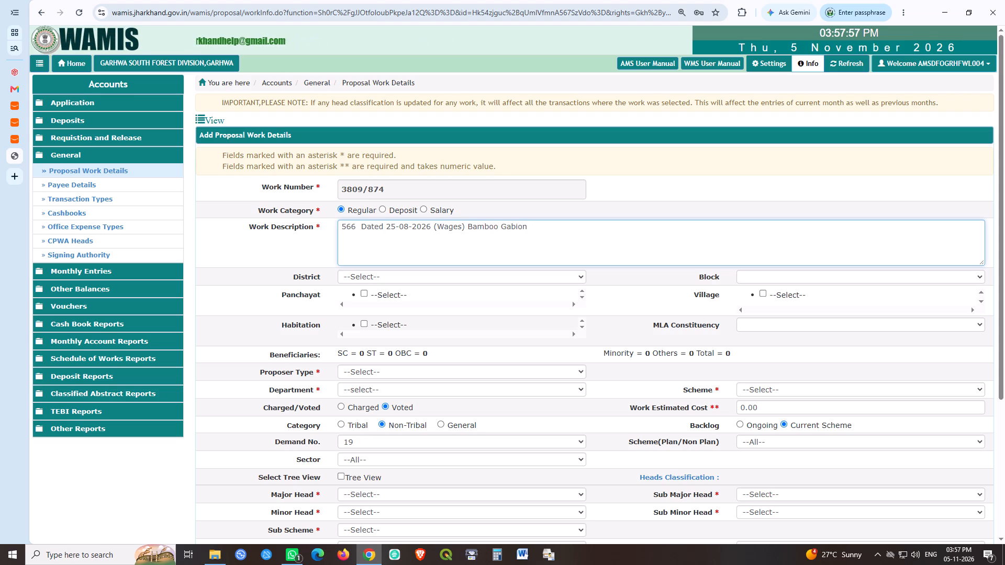
{"action": "type", "text": "2nd Year"}
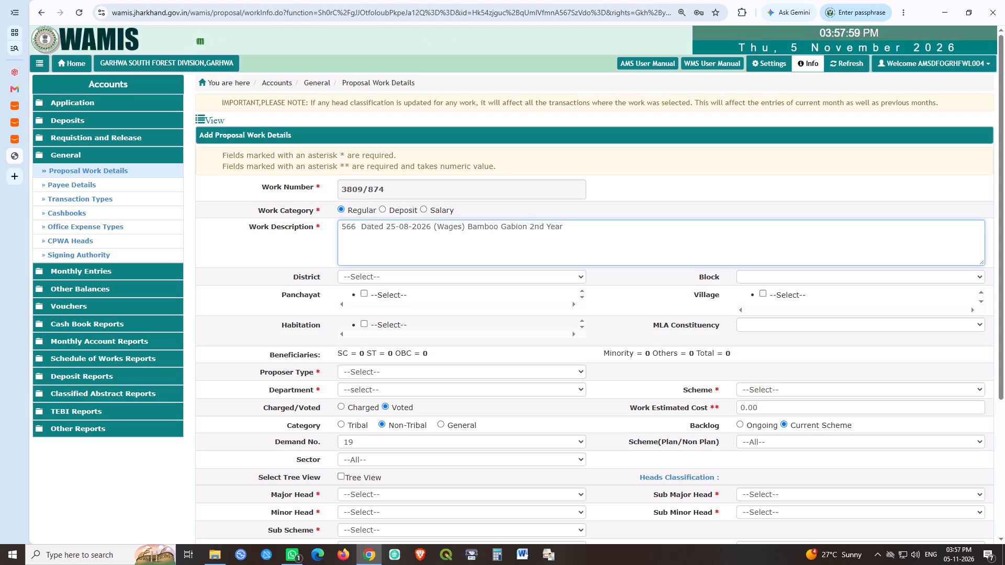
Set the Proposer Type to C.M, Department to Forest, Scheme to State Level Scheme and Work Estimated Cost to 1087000.
{"action": "left_click", "coordinate": [407, 370]}
{"action": "key", "text": "c"}
{"action": "key", "text": "Tab"}
{"action": "key", "text": "Tab"}
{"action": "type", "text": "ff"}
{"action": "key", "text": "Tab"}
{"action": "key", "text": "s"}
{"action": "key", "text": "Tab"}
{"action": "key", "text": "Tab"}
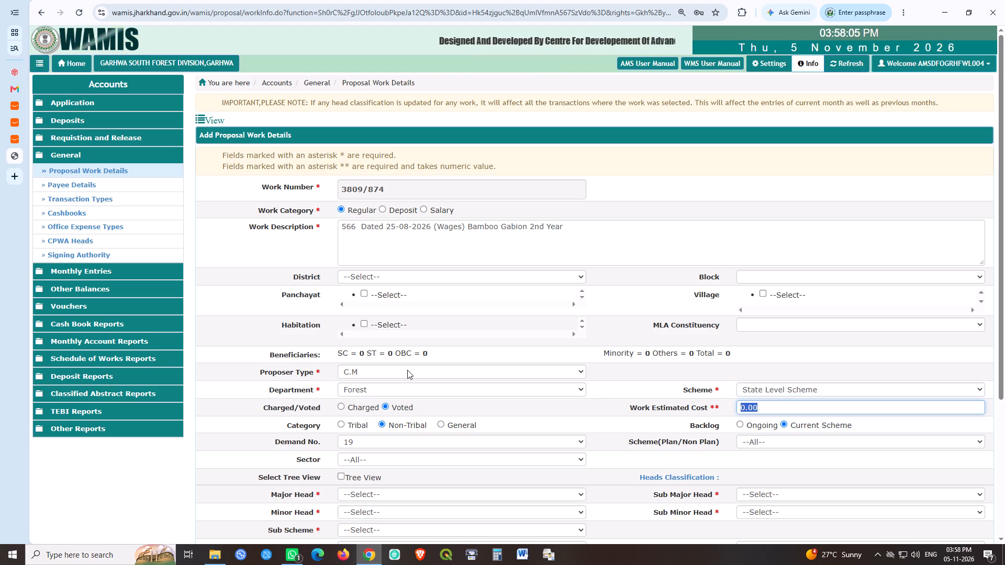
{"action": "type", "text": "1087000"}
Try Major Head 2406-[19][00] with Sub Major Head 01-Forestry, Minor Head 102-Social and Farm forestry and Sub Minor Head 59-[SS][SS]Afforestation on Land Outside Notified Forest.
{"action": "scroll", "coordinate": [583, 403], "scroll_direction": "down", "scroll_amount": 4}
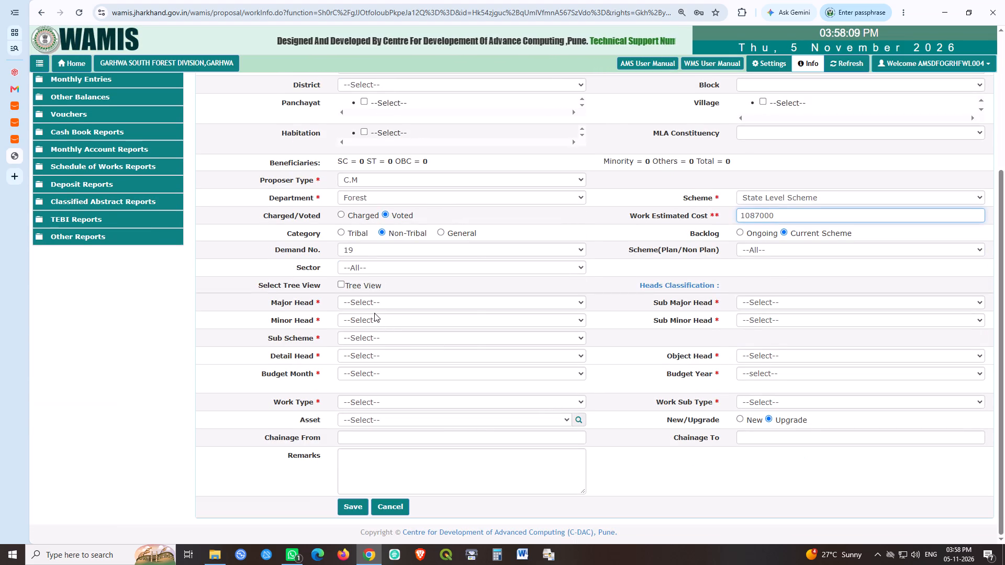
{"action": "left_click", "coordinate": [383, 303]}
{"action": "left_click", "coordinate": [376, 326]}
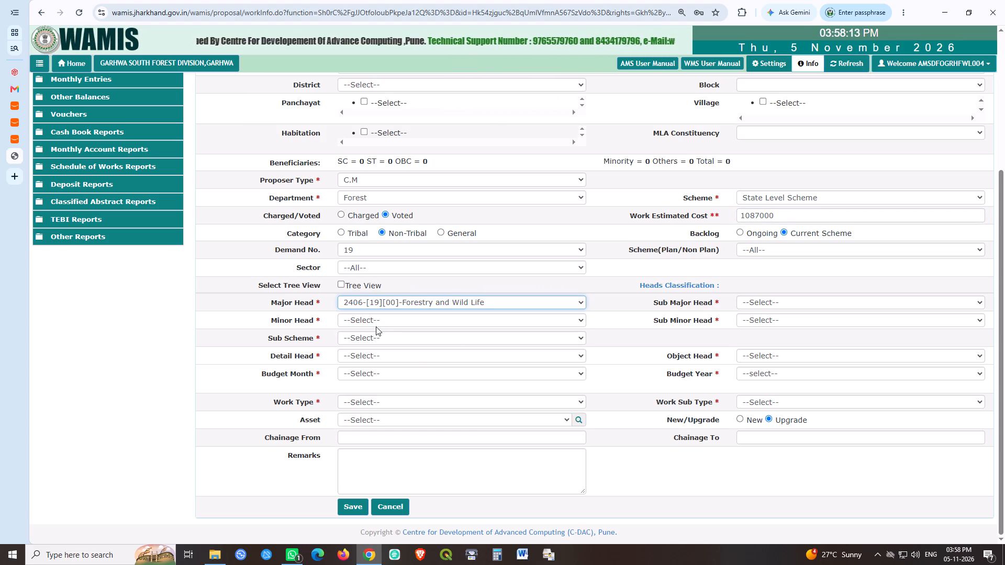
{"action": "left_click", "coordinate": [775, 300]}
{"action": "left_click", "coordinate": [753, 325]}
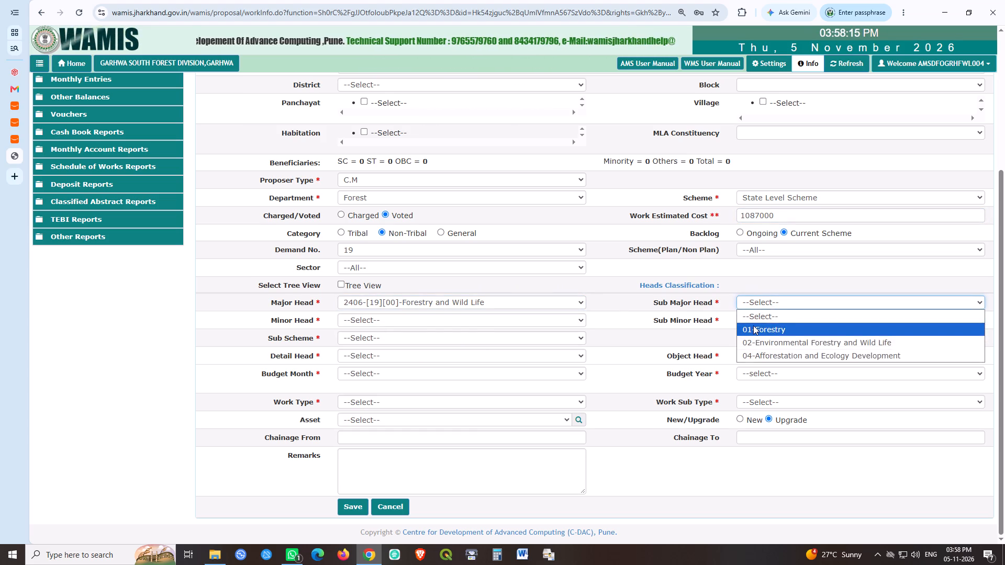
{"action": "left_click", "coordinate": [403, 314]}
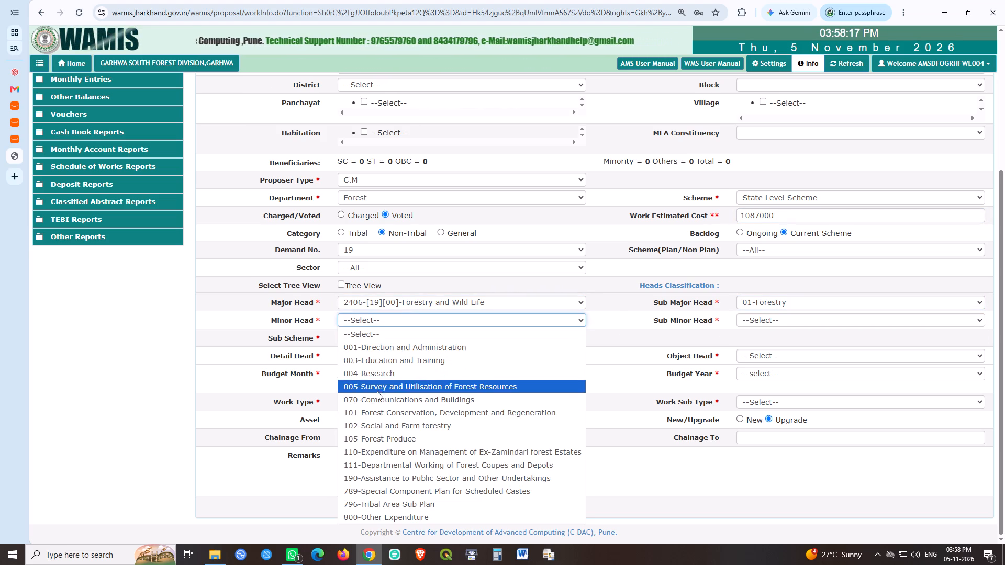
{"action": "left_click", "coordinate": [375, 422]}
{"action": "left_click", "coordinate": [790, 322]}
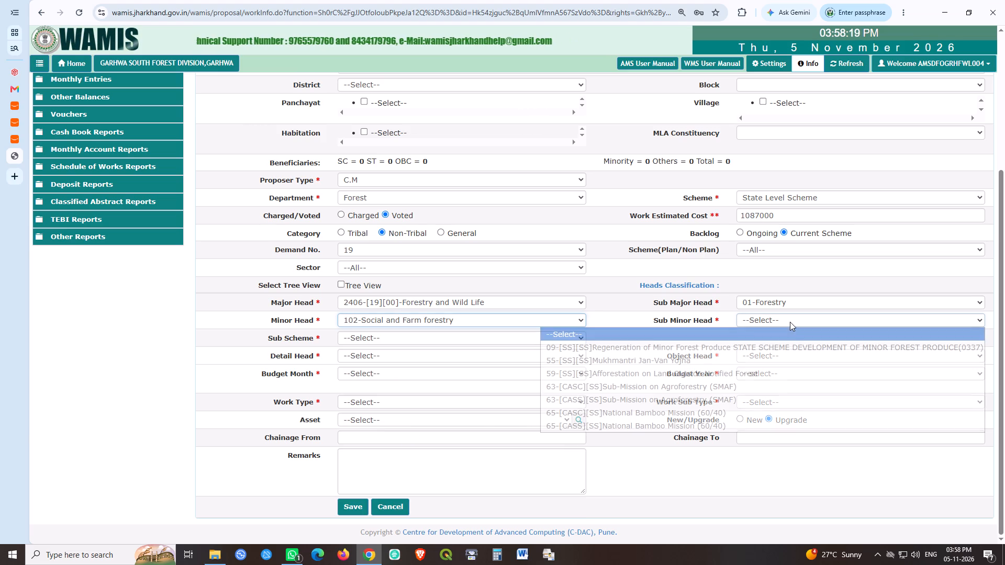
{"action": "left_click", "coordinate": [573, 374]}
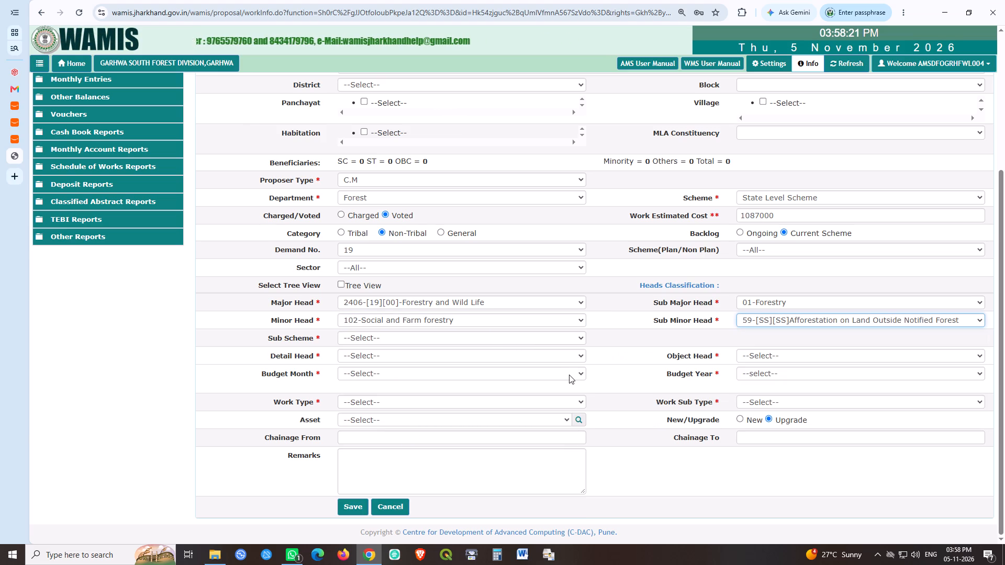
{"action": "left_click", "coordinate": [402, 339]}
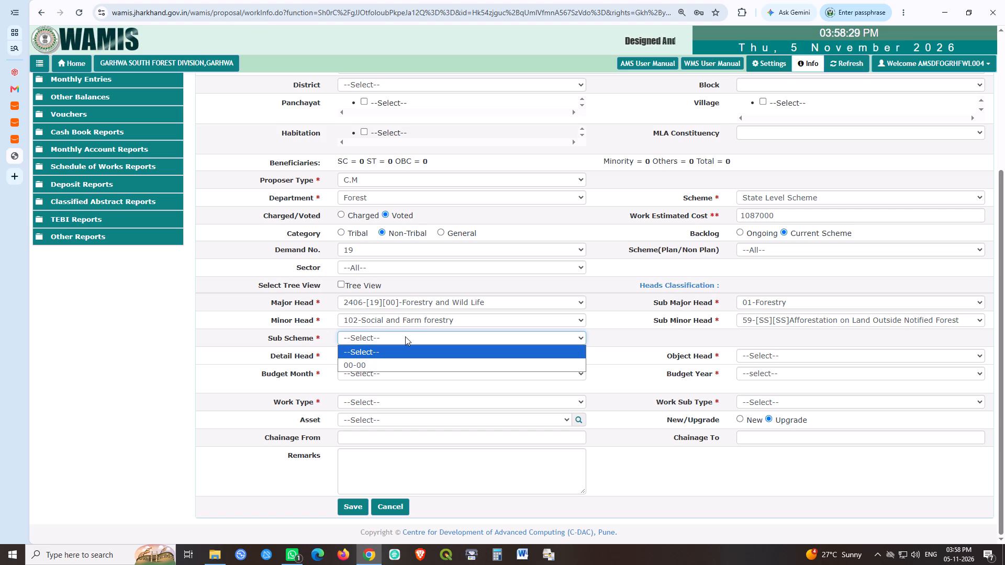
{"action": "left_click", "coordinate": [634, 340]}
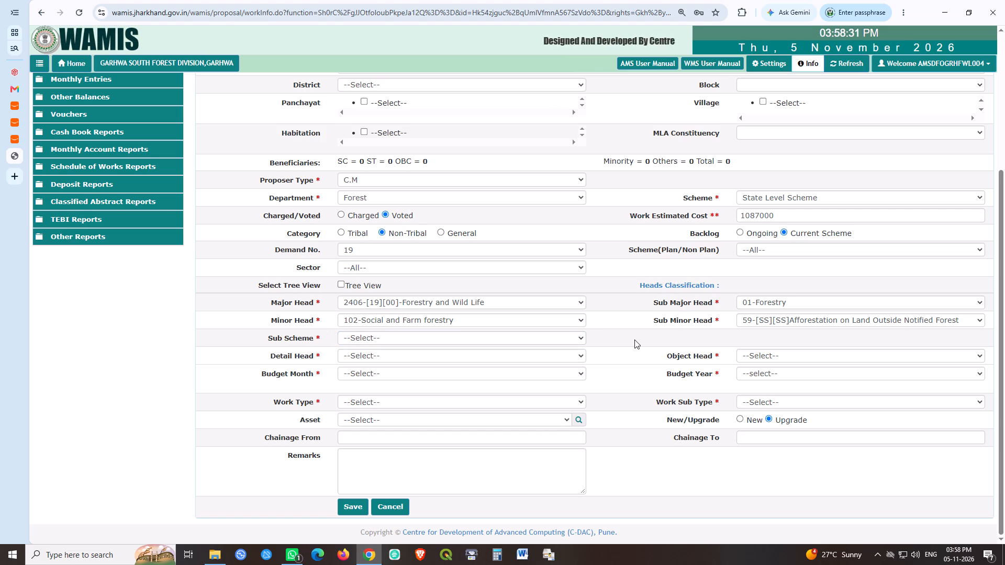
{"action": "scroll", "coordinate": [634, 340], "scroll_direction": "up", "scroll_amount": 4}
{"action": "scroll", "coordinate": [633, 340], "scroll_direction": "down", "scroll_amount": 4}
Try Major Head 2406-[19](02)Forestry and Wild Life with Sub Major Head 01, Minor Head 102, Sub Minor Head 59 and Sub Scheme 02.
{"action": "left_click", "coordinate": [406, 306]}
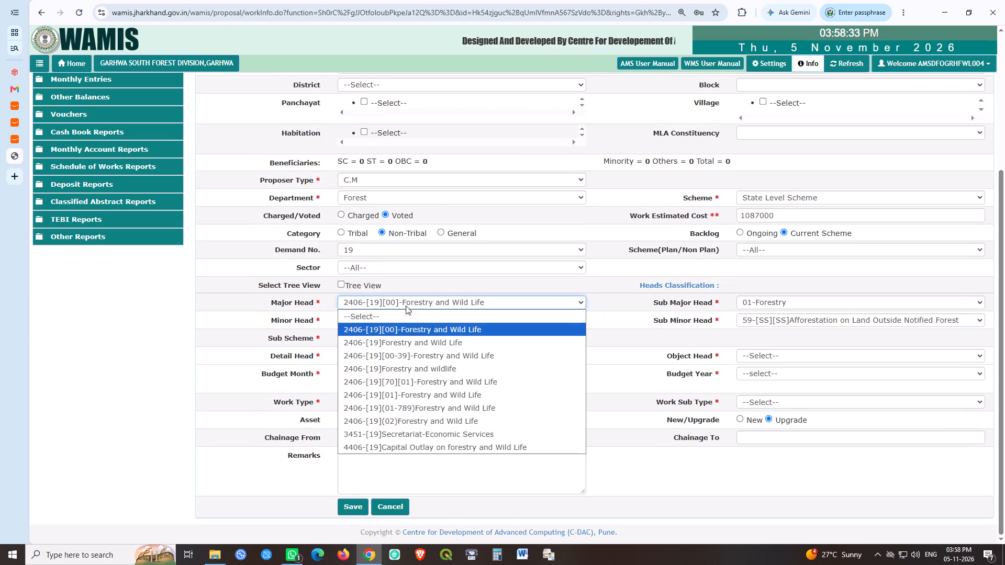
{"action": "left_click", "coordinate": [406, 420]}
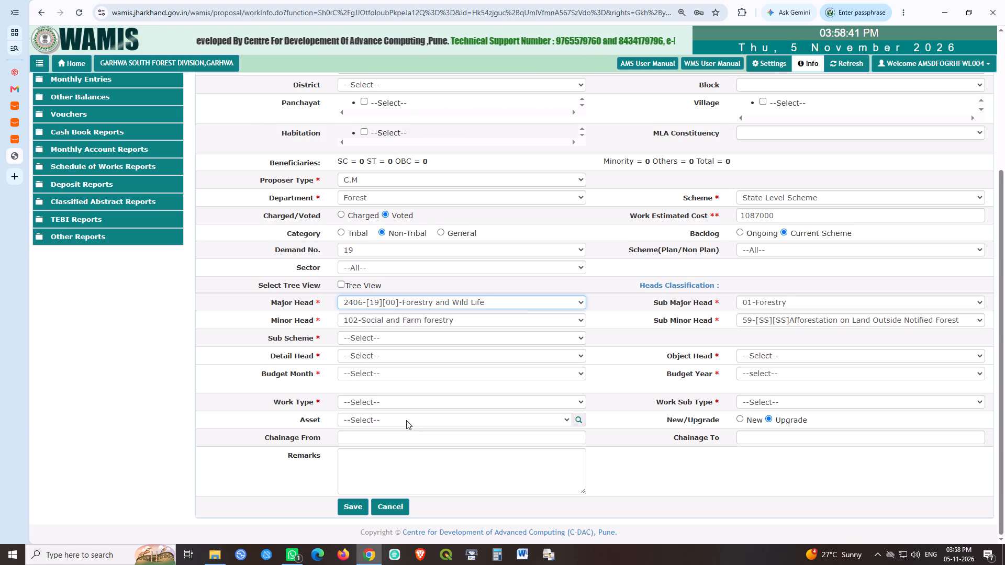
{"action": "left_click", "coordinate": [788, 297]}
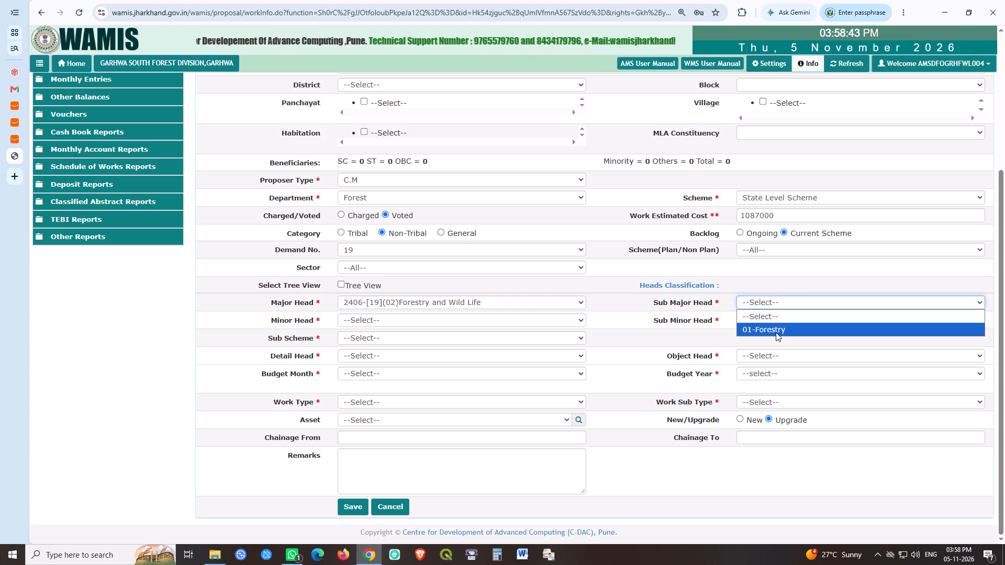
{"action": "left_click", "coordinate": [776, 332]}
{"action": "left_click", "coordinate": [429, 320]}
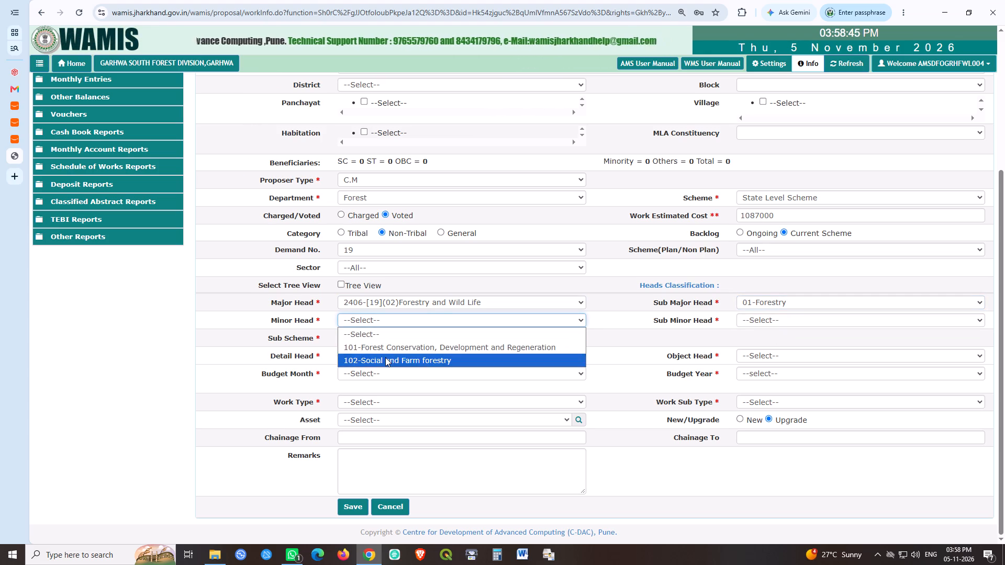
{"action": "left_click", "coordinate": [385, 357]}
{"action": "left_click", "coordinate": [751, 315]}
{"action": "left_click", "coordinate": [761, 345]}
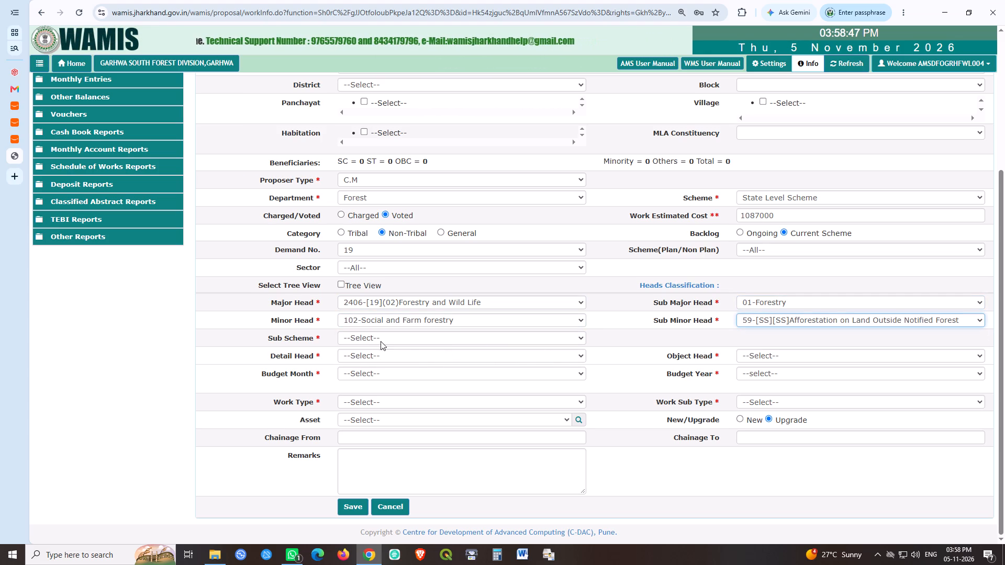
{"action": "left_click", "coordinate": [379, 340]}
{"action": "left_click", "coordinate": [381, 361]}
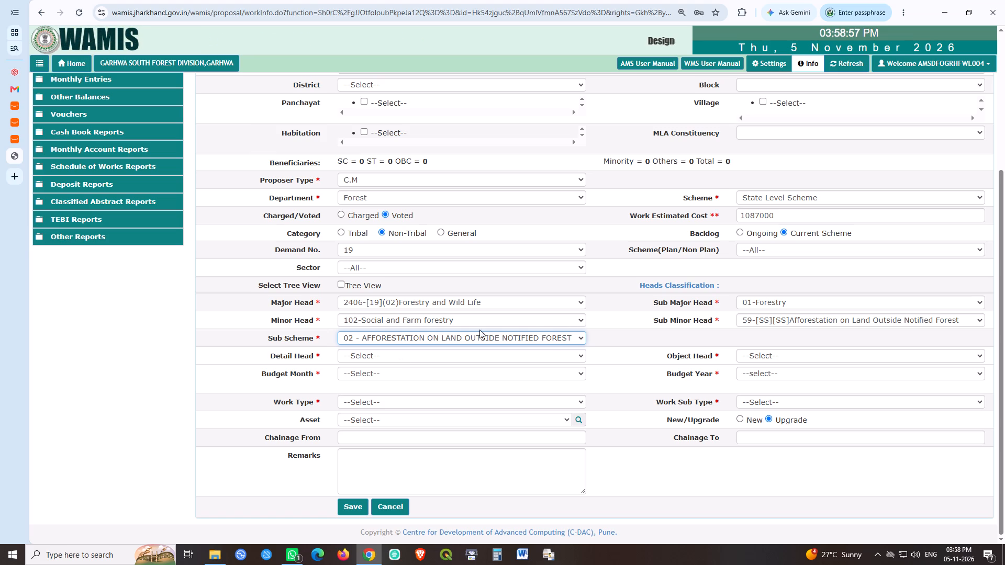
Set Major Head 2406-[19][01]-Forestry and Wild Life, Sub Major Head 01-Forestry, Minor Head 102-Social and Farm forestry and Sub Minor Head 59-[SS][SS]Afforestation on Land Outside Notified Forest.
{"action": "left_click", "coordinate": [425, 295]}
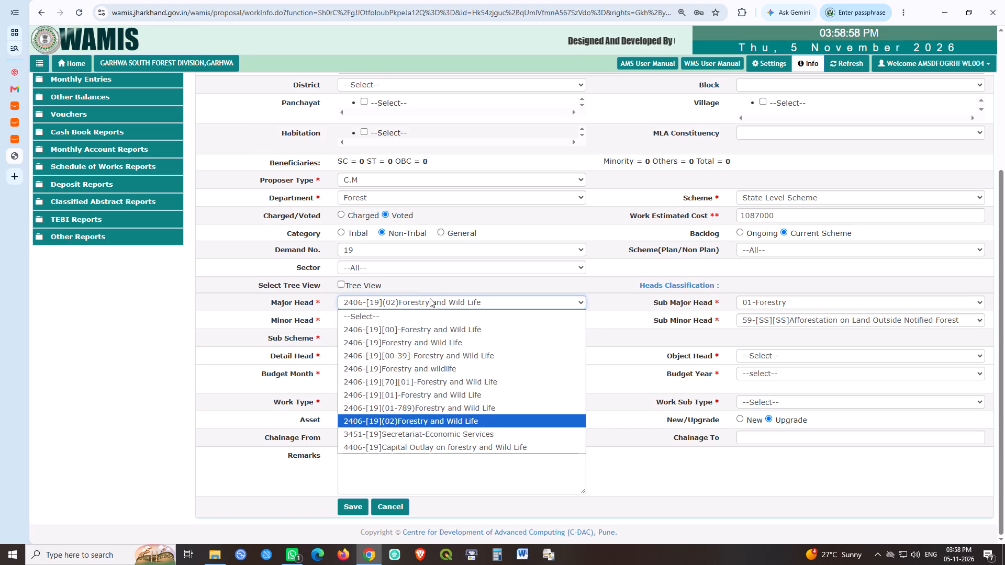
{"action": "left_click", "coordinate": [411, 398]}
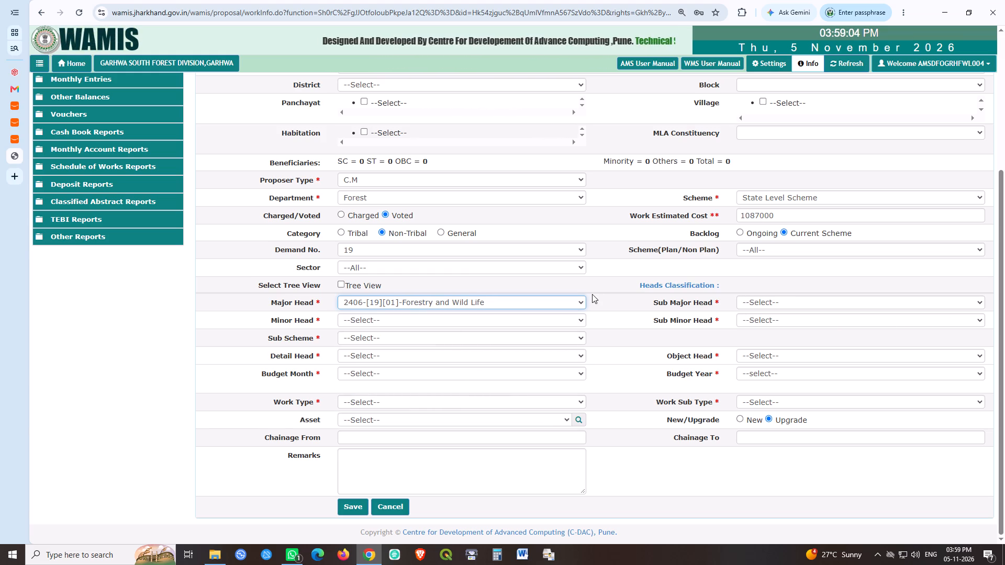
{"action": "left_click", "coordinate": [833, 300]}
{"action": "left_click", "coordinate": [766, 333]}
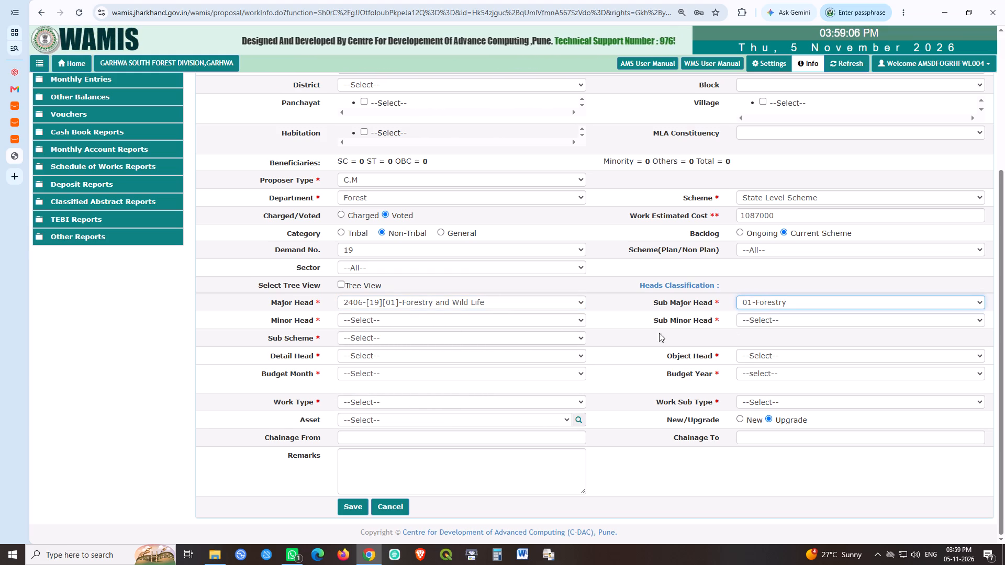
{"action": "left_click", "coordinate": [367, 321]}
{"action": "left_click", "coordinate": [377, 356]}
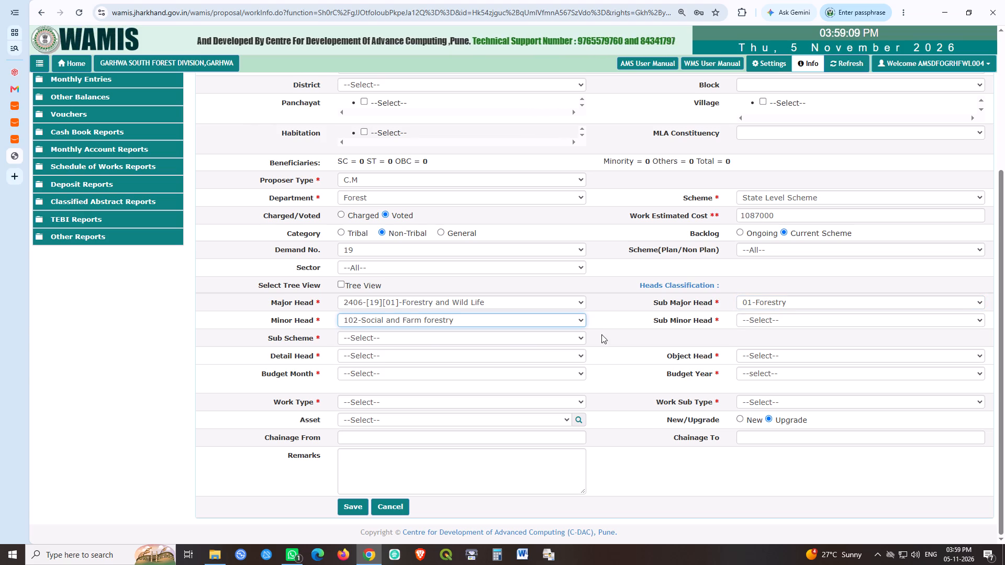
{"action": "left_click", "coordinate": [779, 320]}
{"action": "left_click", "coordinate": [763, 346]}
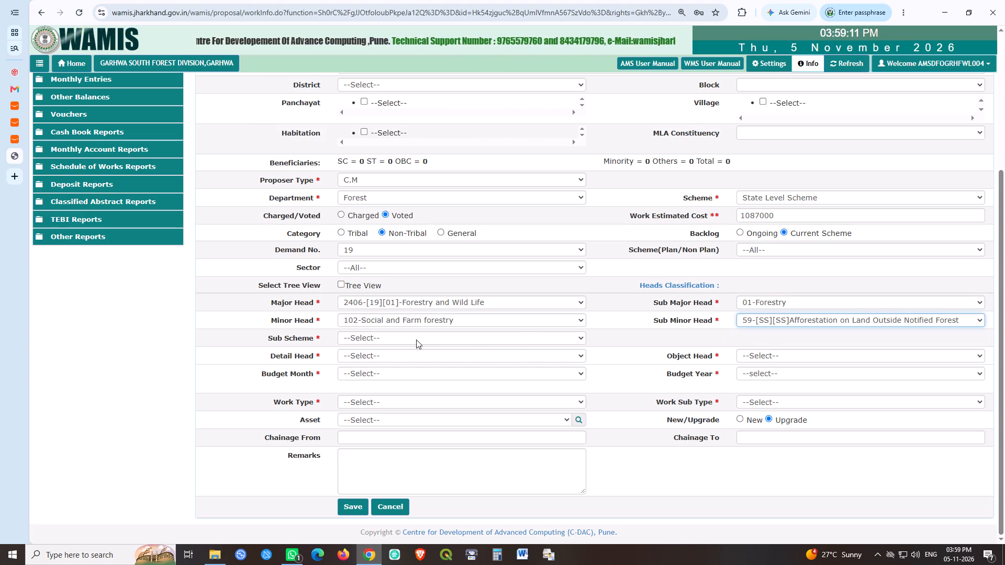
Set the Sub Scheme to 01 - AFFORESTATION ON LAND OUTSIDE NOTIFIED FOREST, Detail Head to 01-Pay and Allowances and Object Head to 03-Wages.
{"action": "left_click", "coordinate": [416, 340]}
{"action": "left_click", "coordinate": [392, 360]}
{"action": "left_click", "coordinate": [406, 358]}
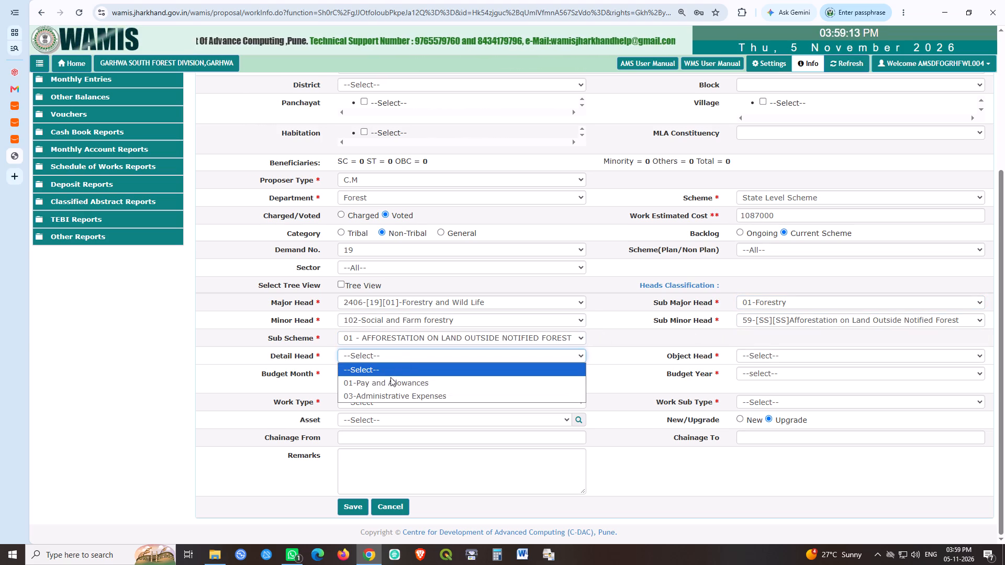
{"action": "left_click", "coordinate": [388, 381]}
{"action": "left_click", "coordinate": [749, 357]}
{"action": "left_click", "coordinate": [758, 380]}
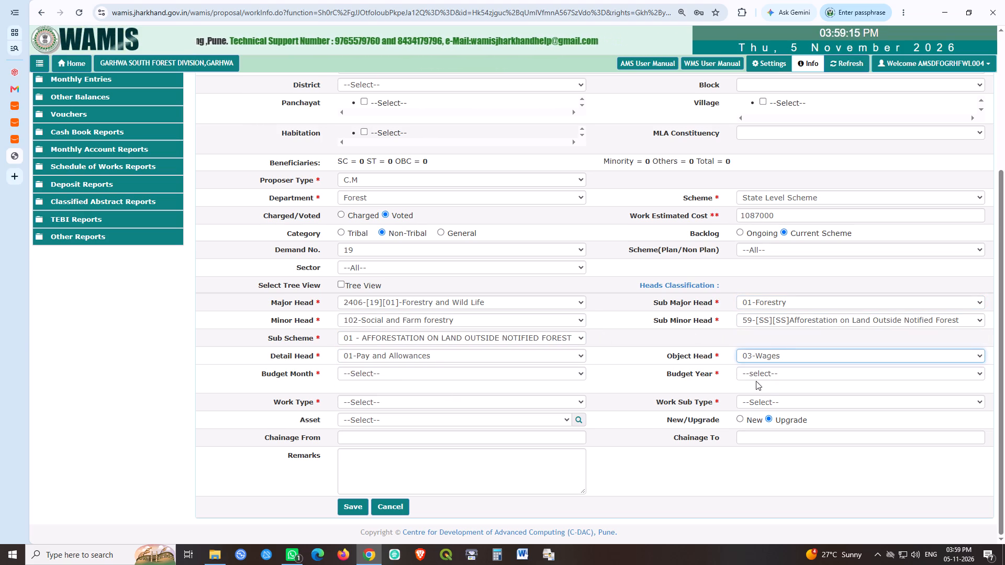
Set the Budget Month to August and the Budget Year to 2026 for the Bamboo Gabion wages work.
{"action": "left_click", "coordinate": [379, 370]}
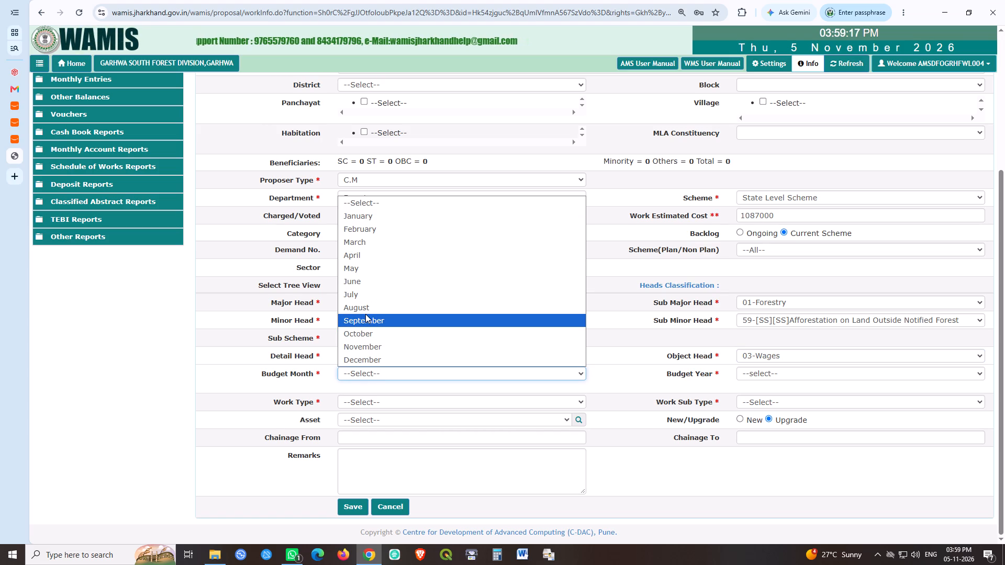
{"action": "left_click", "coordinate": [367, 308]}
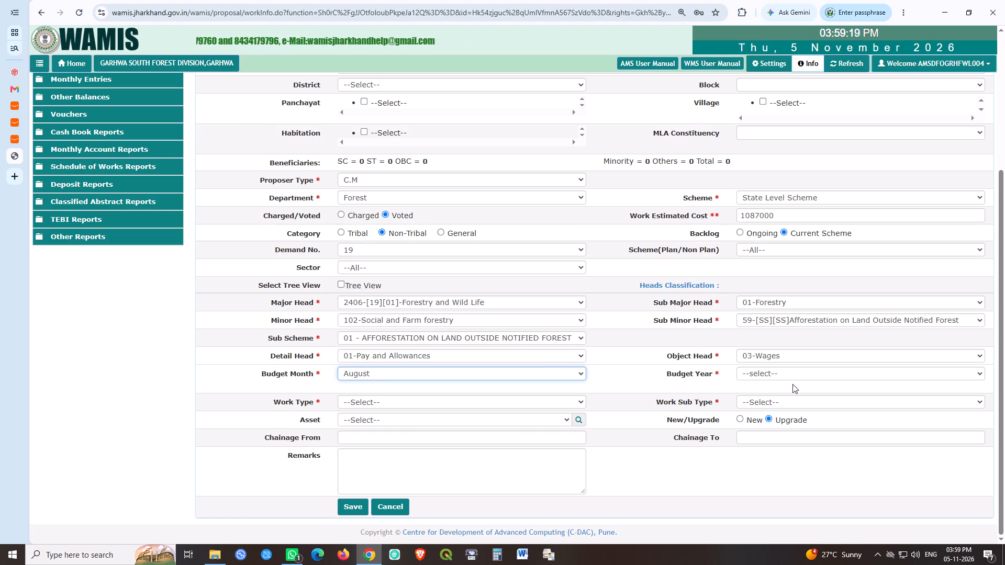
{"action": "left_click", "coordinate": [789, 372]}
{"action": "scroll", "coordinate": [744, 318], "scroll_direction": "down", "scroll_amount": 5}
{"action": "left_click", "coordinate": [762, 360]}
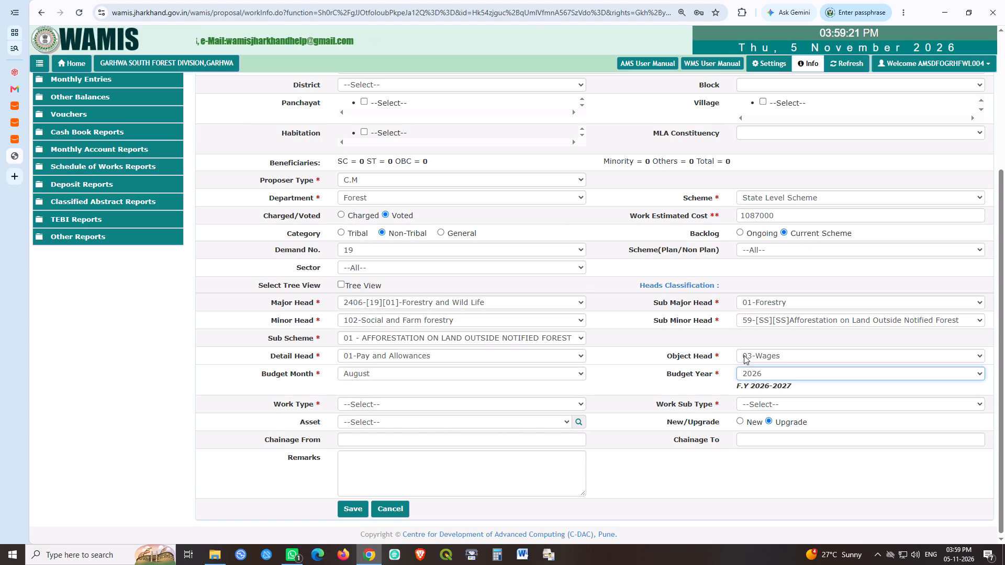
Set the Work Type to FOREST and the Work Sub Type to OTHERS for the Bamboo Gabion wages work.
{"action": "left_click", "coordinate": [376, 404]}
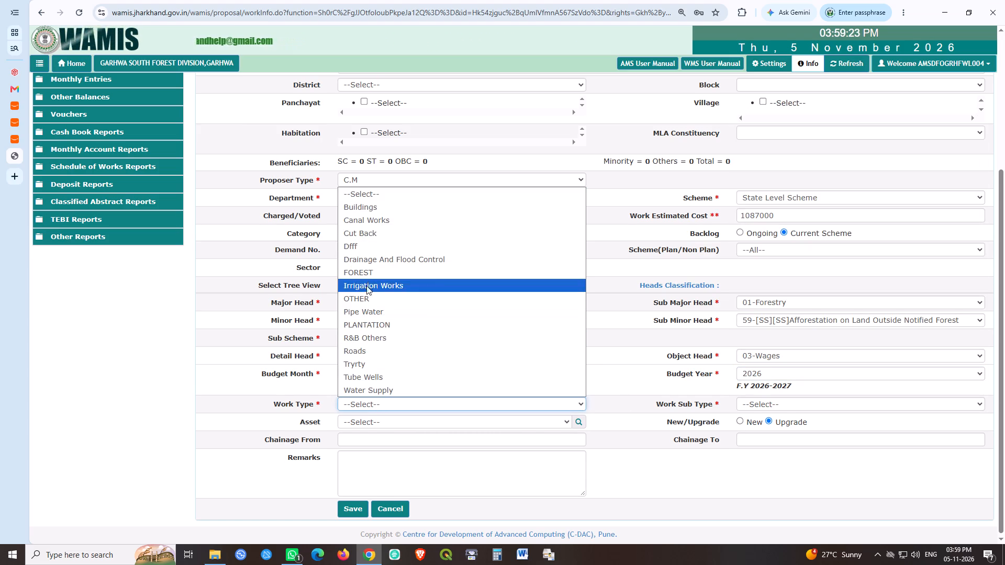
{"action": "left_click", "coordinate": [369, 274]}
{"action": "left_click", "coordinate": [775, 407]}
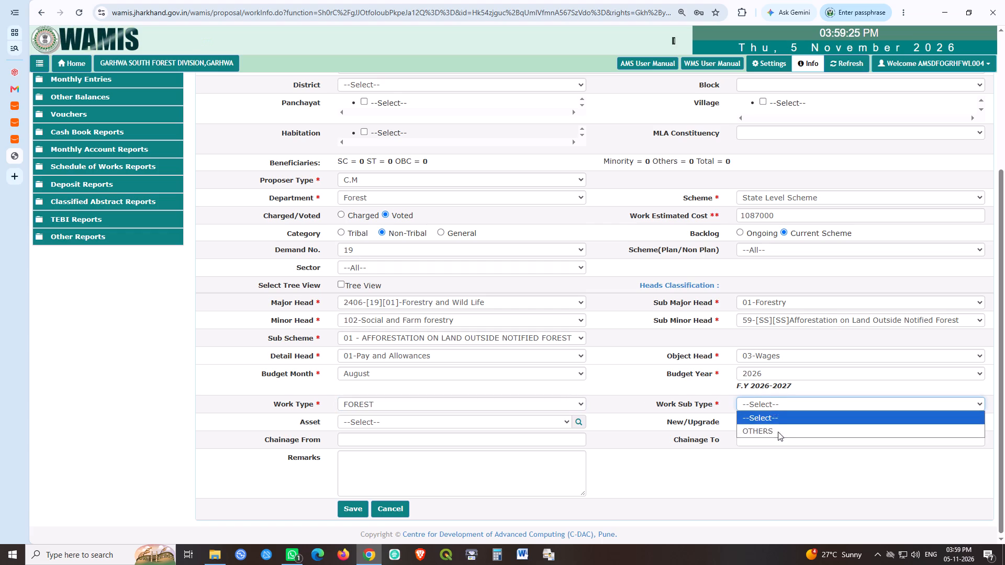
{"action": "left_click", "coordinate": [775, 434]}
{"action": "left_click", "coordinate": [392, 459]}
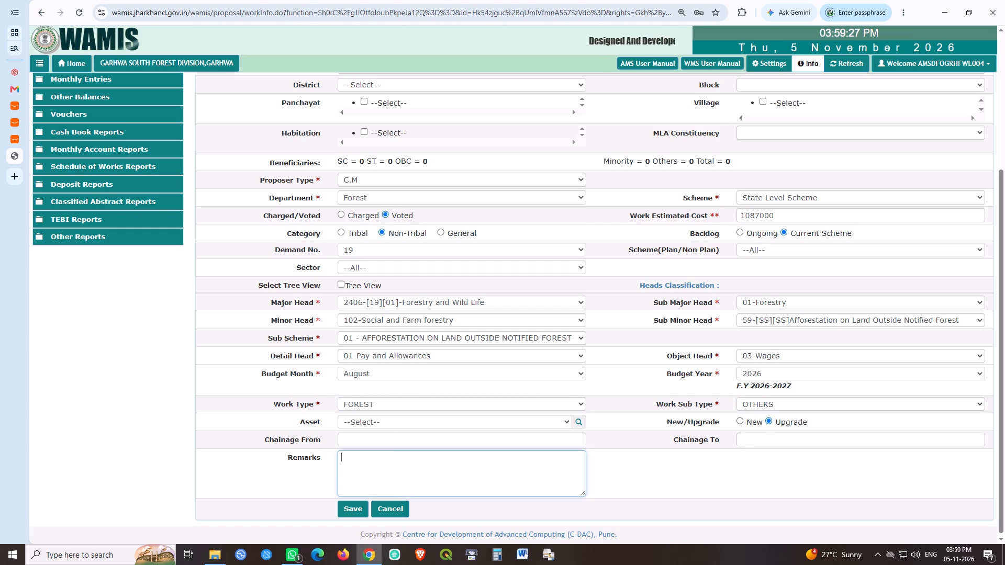
Save the Bamboo Gabion 2nd Year wages work with its remarks left blank.
{"action": "left_click", "coordinate": [386, 427]}
{"action": "left_click", "coordinate": [664, 464]}
{"action": "scroll", "coordinate": [484, 378], "scroll_direction": "up", "scroll_amount": 4}
{"action": "scroll", "coordinate": [482, 379], "scroll_direction": "down", "scroll_amount": 4}
{"action": "scroll", "coordinate": [400, 407], "scroll_direction": "down", "scroll_amount": 4}
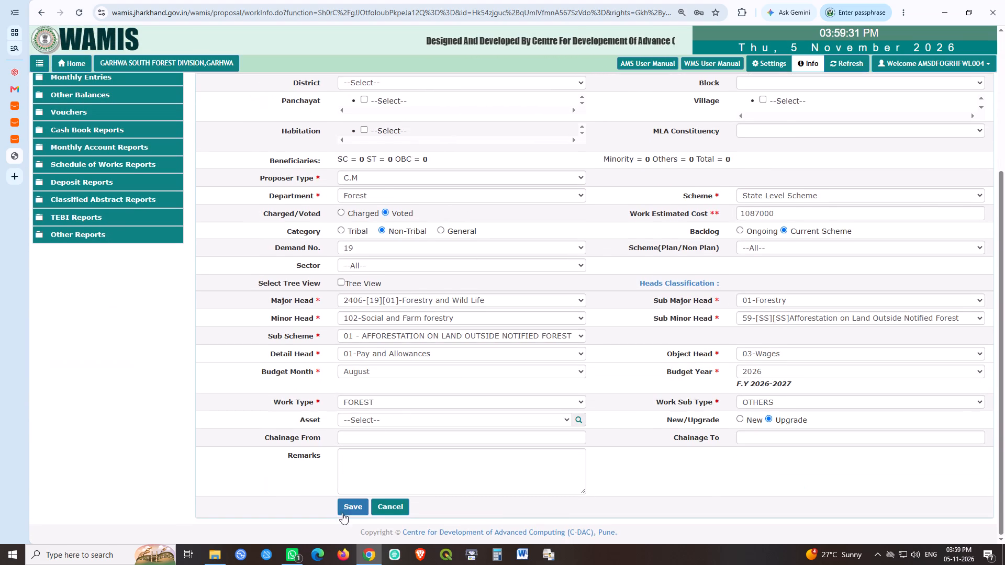
{"action": "left_click", "coordinate": [345, 508]}
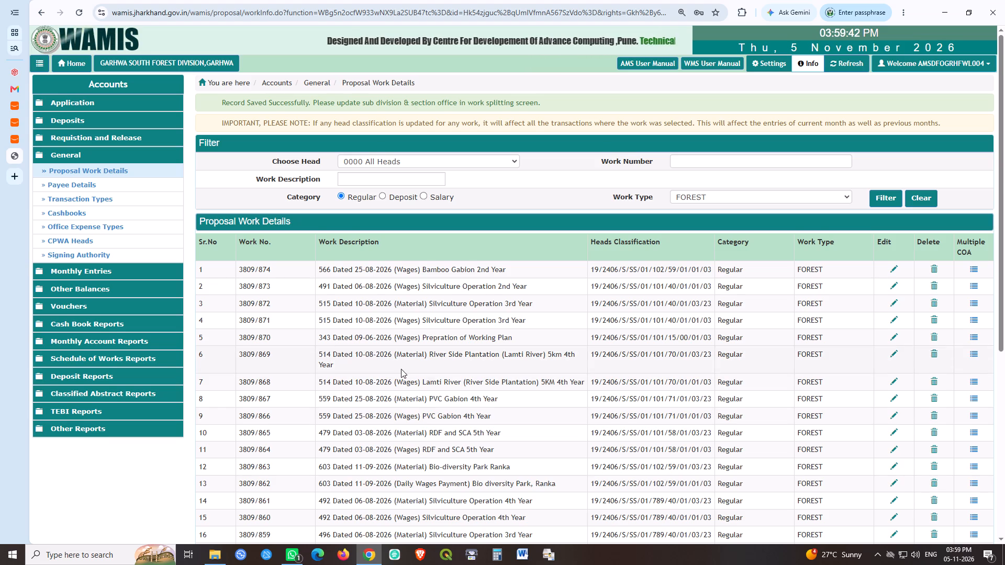
Add a new proposal work with the description 566 Dated 25-08-2026 (Material) Bamboo Gabion 3rd Year.
{"action": "scroll", "coordinate": [402, 369], "scroll_direction": "down", "scroll_amount": 13}
{"action": "left_click", "coordinate": [202, 516]}
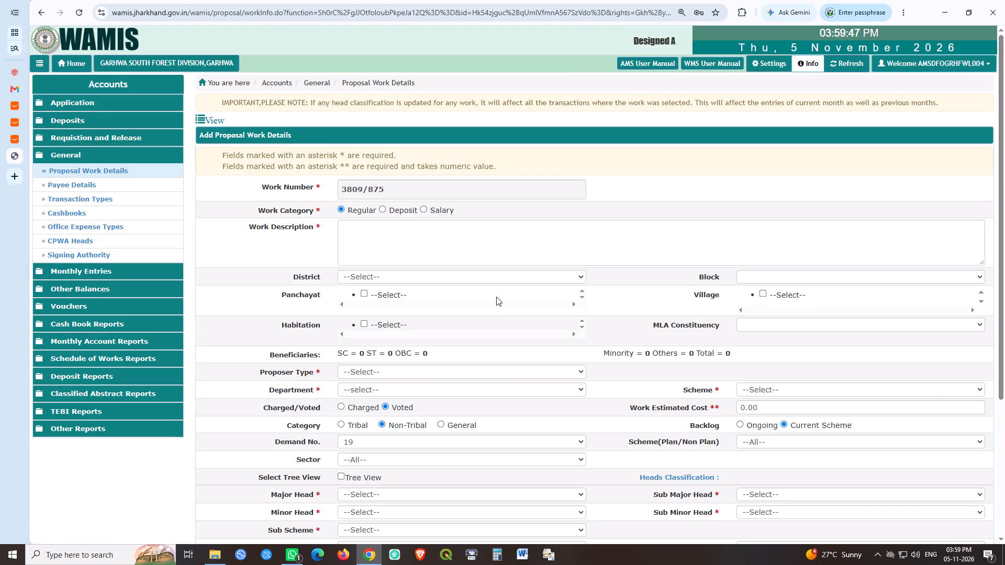
{"action": "left_click", "coordinate": [501, 249]}
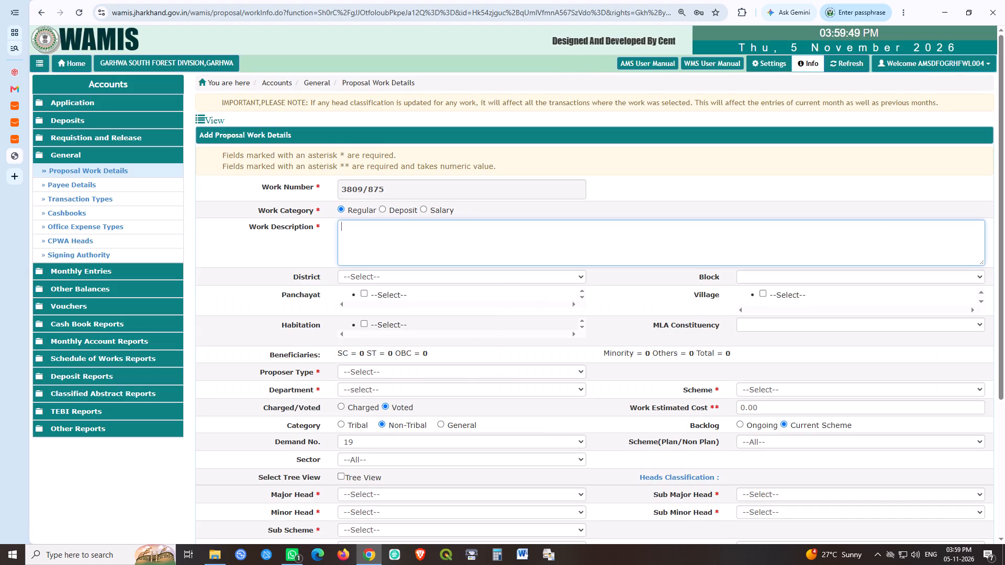
{"action": "type", "text": "566 Dated"}
{"action": "key", "text": "space"}
{"action": "type", "text": "250"}
{"action": "key", "text": "BackSpace"}
{"action": "type", "text": "-08-2026 (W"}
{"action": "key", "text": "BackSpace"}
{"action": "type", "text": "Material)"}
{"action": "key", "text": "space"}
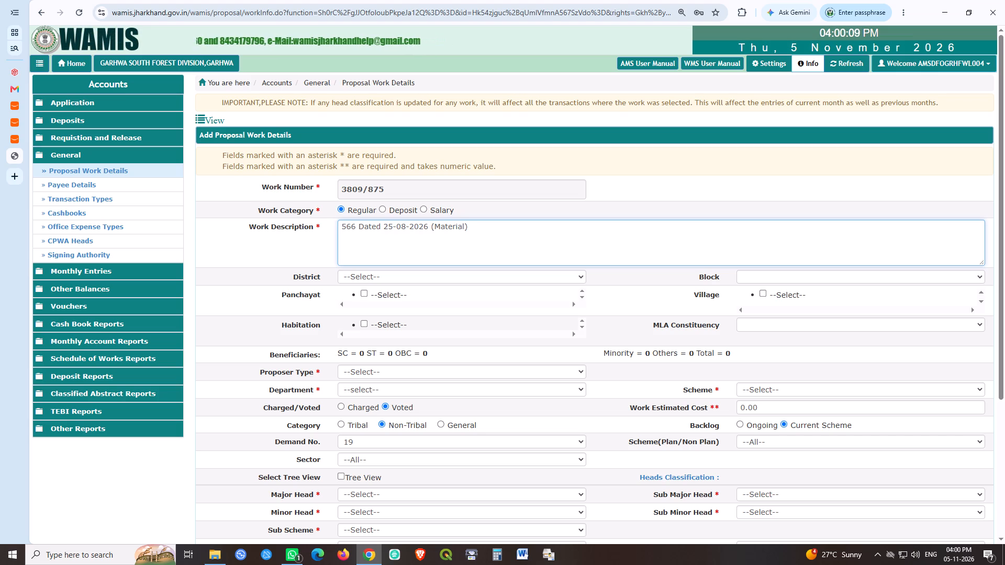
{"action": "type", "text": "Bamboo Gabion"}
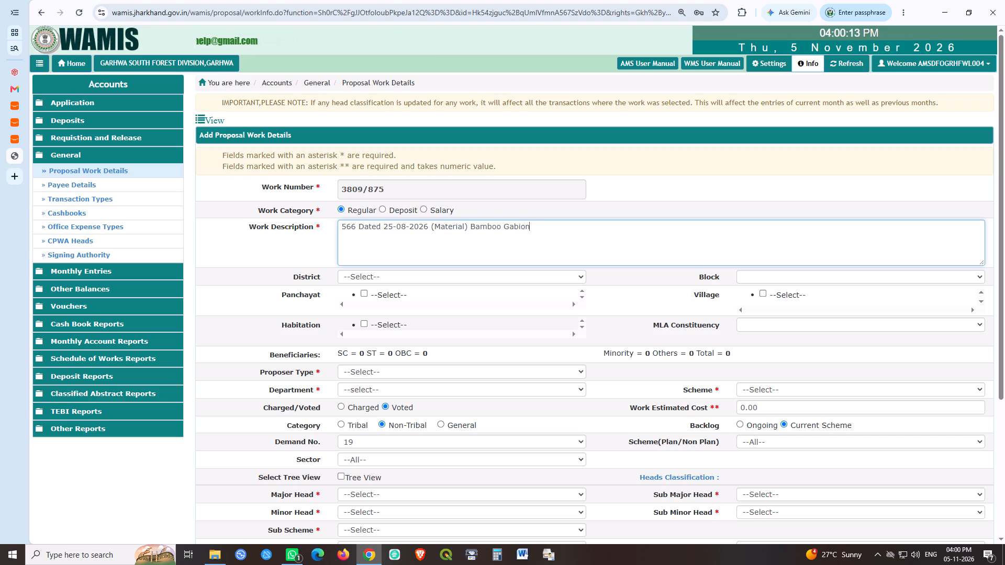
{"action": "key", "text": "space"}
{"action": "type", "text": "3rd Year"}
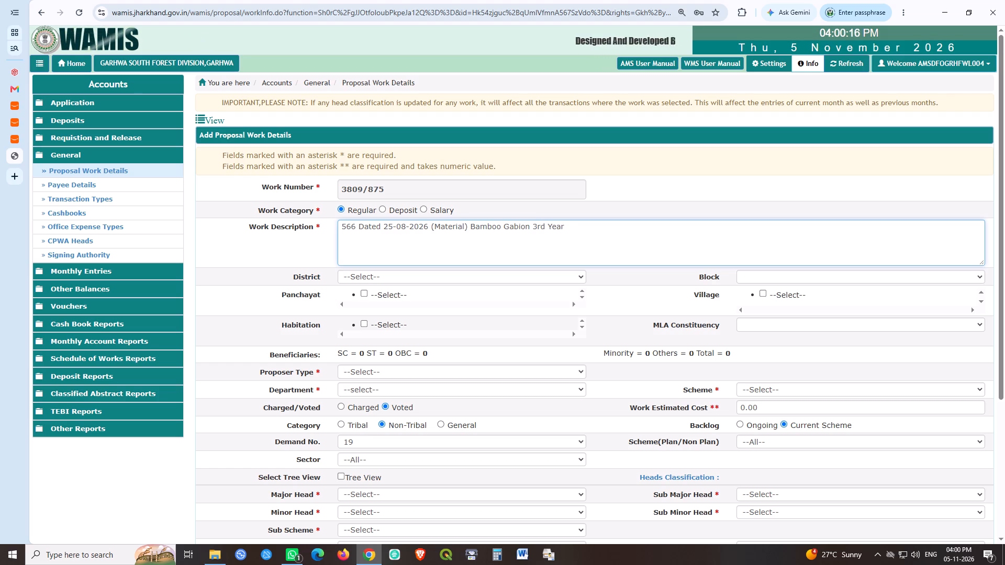
Set Proposer Type C.M, Department Forest, Scheme State Level Scheme and Work Estimated Cost 206000 for the Bamboo Gabion material work.
{"action": "left_click", "coordinate": [390, 370]}
{"action": "key", "text": "c"}
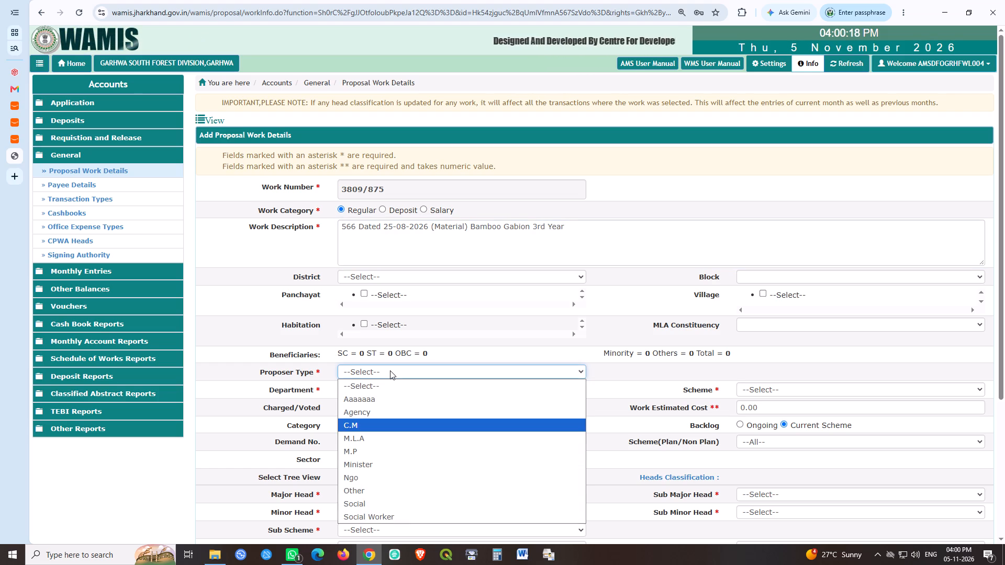
{"action": "key", "text": "Tab"}
{"action": "key", "text": "Tab"}
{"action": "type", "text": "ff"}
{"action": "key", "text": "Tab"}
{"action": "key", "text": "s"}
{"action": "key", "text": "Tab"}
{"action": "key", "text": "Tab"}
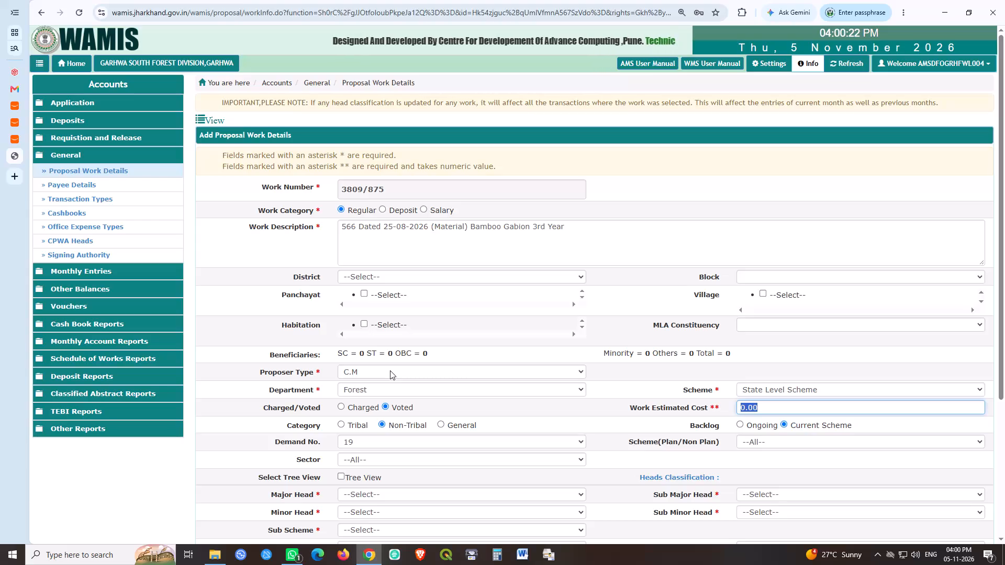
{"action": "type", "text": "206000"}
Set Major Head 2406-[19][01]-Forestry and Wild Life, Sub Major Head 01-Forestry, Minor Head 102-Social and Farm forestry and Sub Minor Head 59-[SS][SS]Afforestation on Land Outside Notified Forest.
{"action": "scroll", "coordinate": [595, 408], "scroll_direction": "down", "scroll_amount": 4}
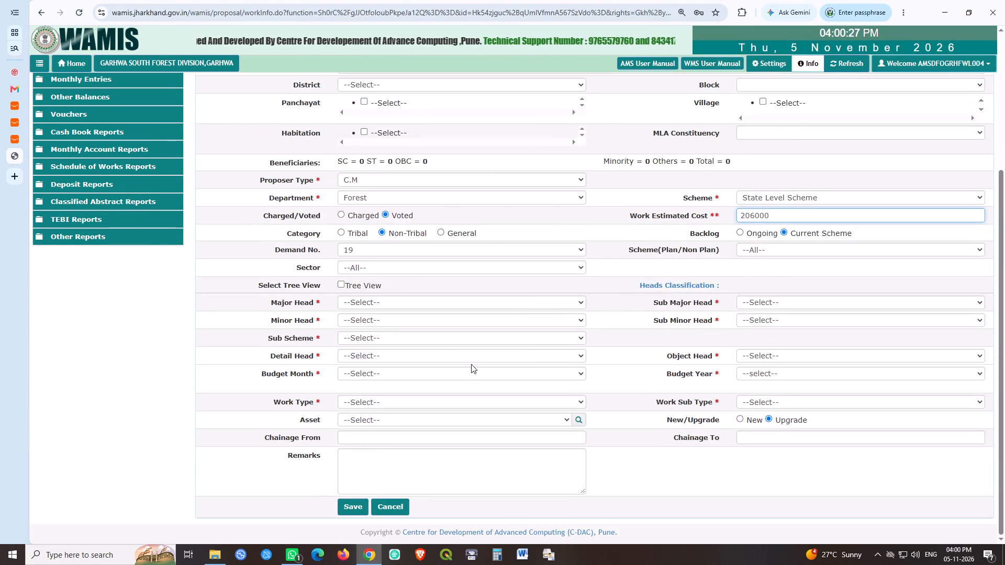
{"action": "left_click", "coordinate": [393, 301]}
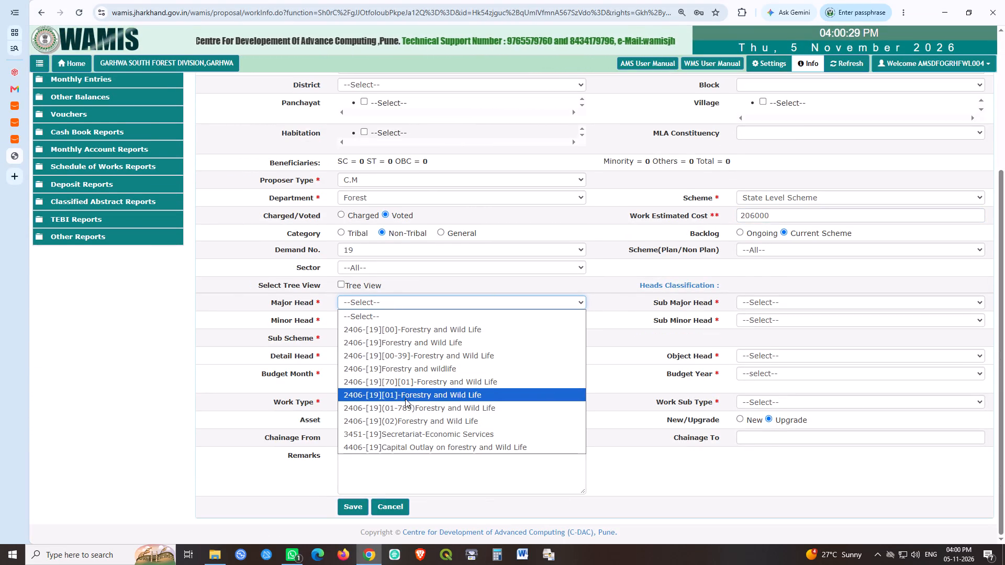
{"action": "left_click", "coordinate": [404, 397]}
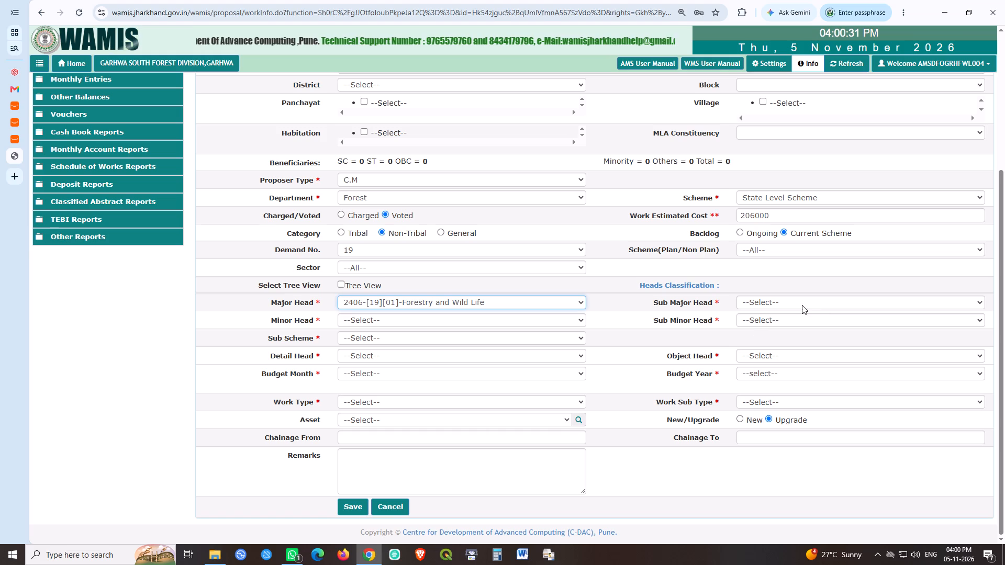
{"action": "left_click", "coordinate": [802, 305]}
{"action": "left_click", "coordinate": [785, 335]}
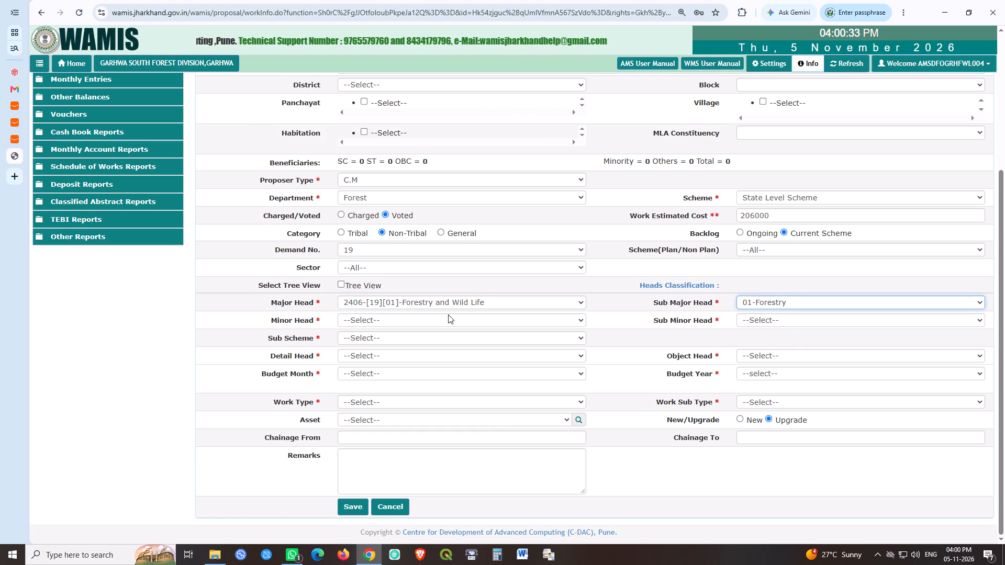
{"action": "left_click", "coordinate": [448, 314]}
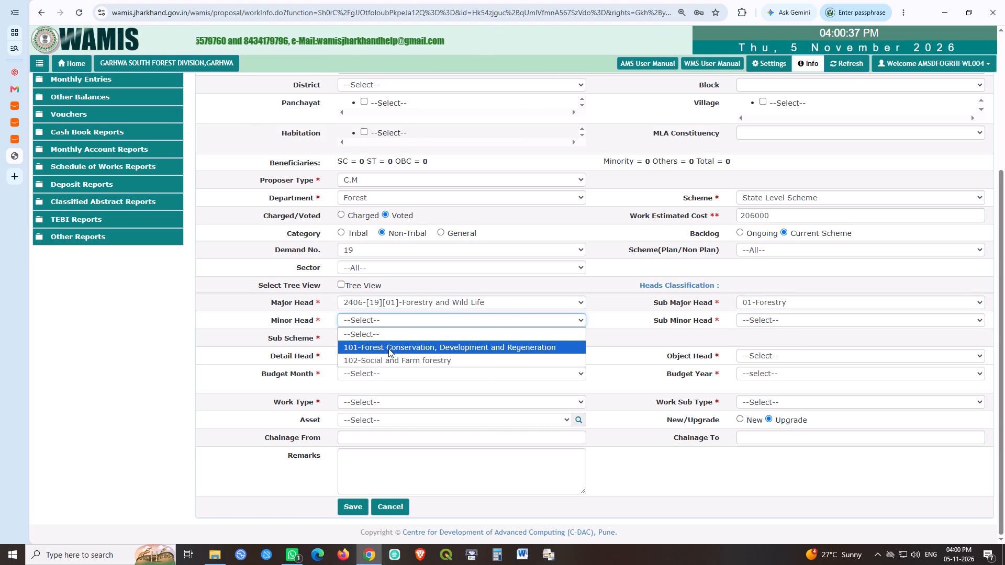
{"action": "left_click", "coordinate": [380, 359]}
{"action": "left_click", "coordinate": [759, 321]}
{"action": "left_click", "coordinate": [751, 345]}
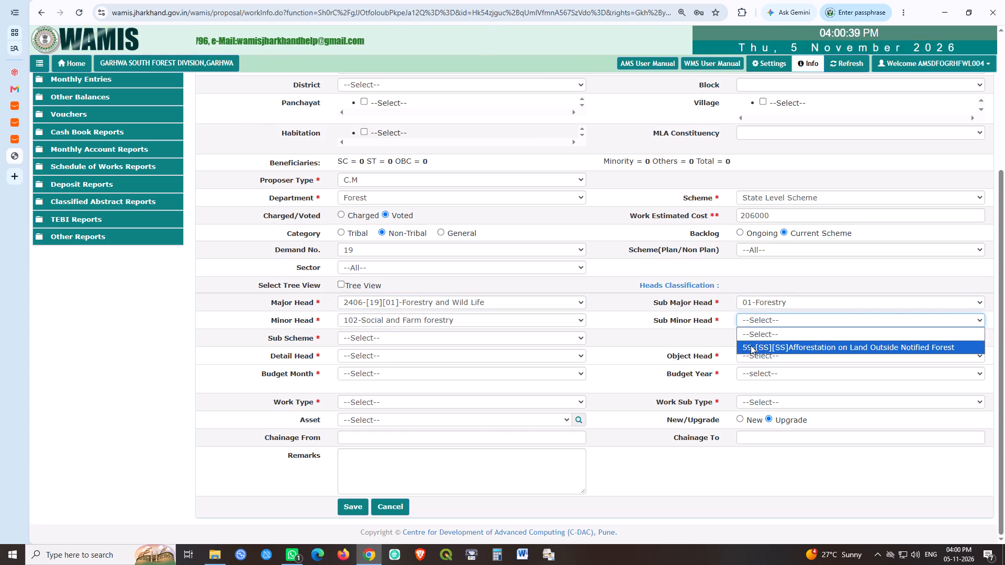
Set the Sub Scheme to 01 - AFFORESTATION ON LAND OUTSIDE NOTIFIED FOREST, Detail Head to 03-Administrative Expenses and Object Head to 23-Supply And Material.
{"action": "left_click", "coordinate": [373, 356]}
{"action": "left_click", "coordinate": [388, 335]}
{"action": "left_click", "coordinate": [390, 363]}
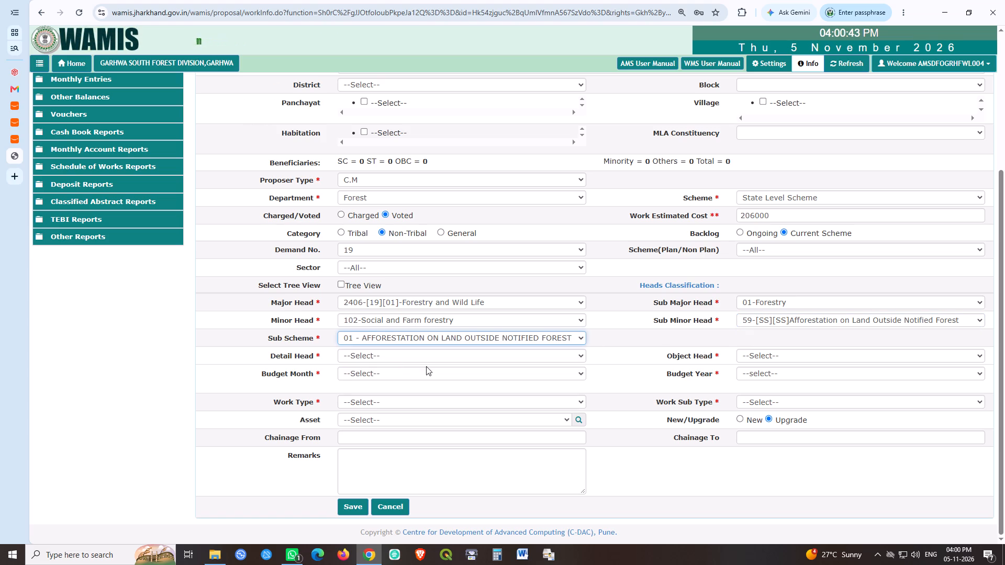
{"action": "left_click", "coordinate": [402, 358]}
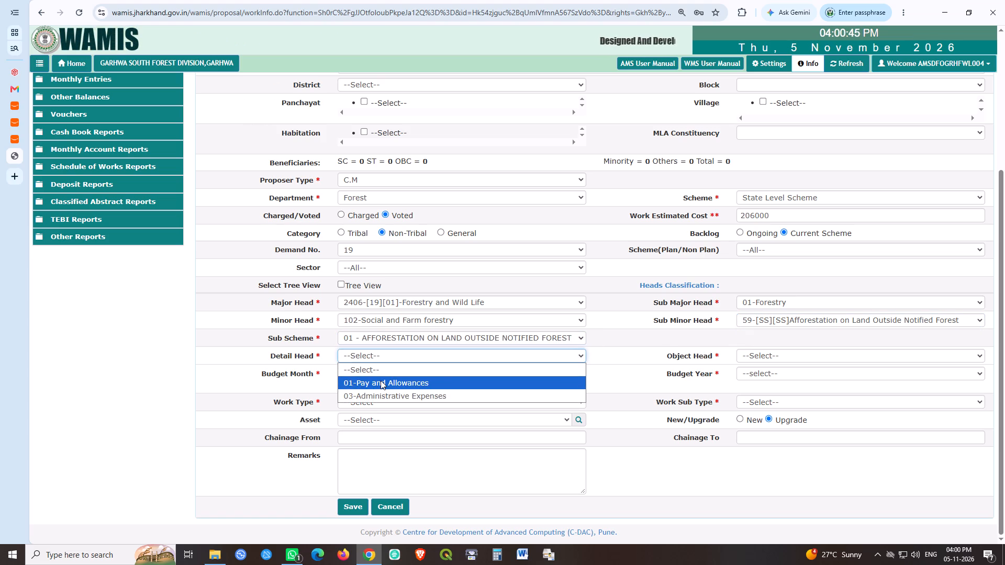
{"action": "left_click", "coordinate": [381, 393]}
{"action": "left_click", "coordinate": [750, 352]}
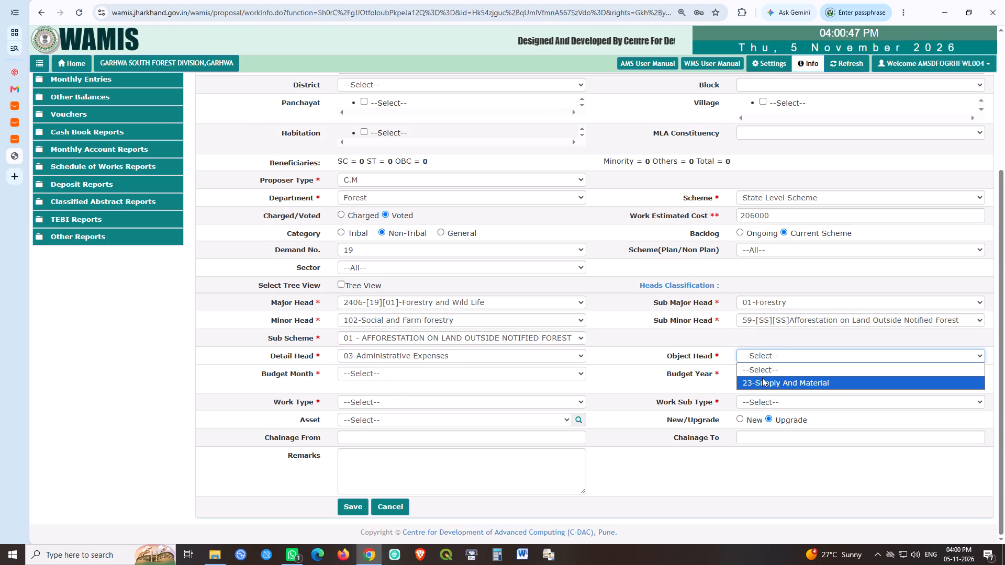
{"action": "left_click", "coordinate": [762, 378]}
Set the Budget Month to August and the Budget Year to 2026 for the Bamboo Gabion material work.
{"action": "left_click", "coordinate": [421, 375]}
{"action": "left_click", "coordinate": [373, 306]}
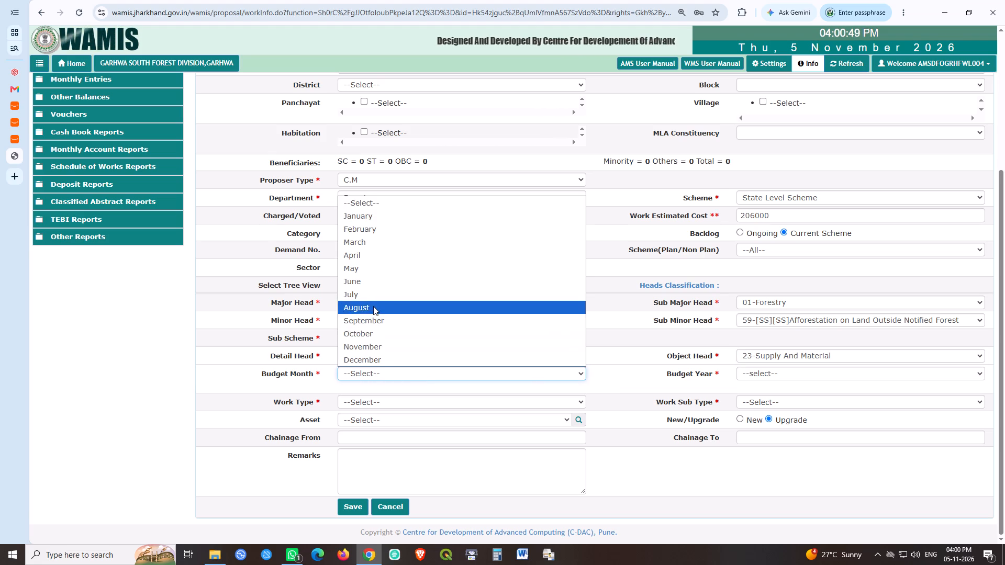
{"action": "left_click", "coordinate": [744, 369]}
{"action": "scroll", "coordinate": [785, 356], "scroll_direction": "down", "scroll_amount": 4}
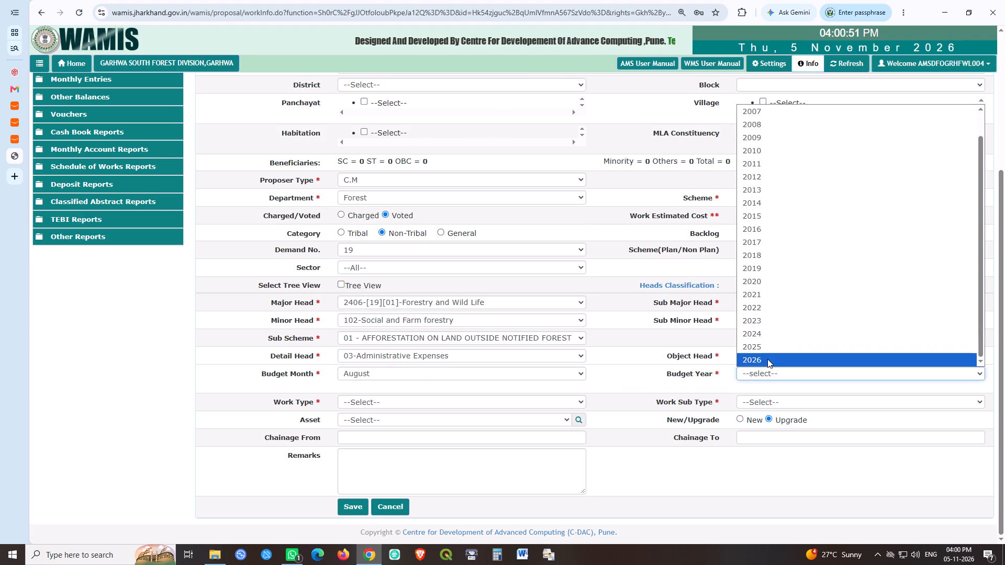
{"action": "left_click", "coordinate": [766, 359]}
Set the Work Type to FOREST and the Work Sub Type to OTHERS, and save the Bamboo Gabion material work.
{"action": "left_click", "coordinate": [394, 403]}
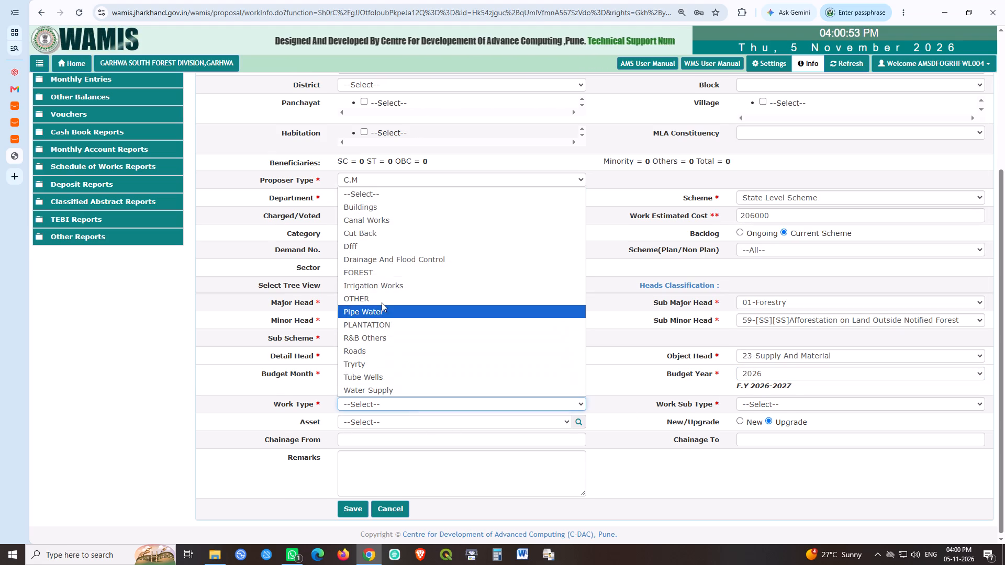
{"action": "left_click", "coordinate": [386, 274]}
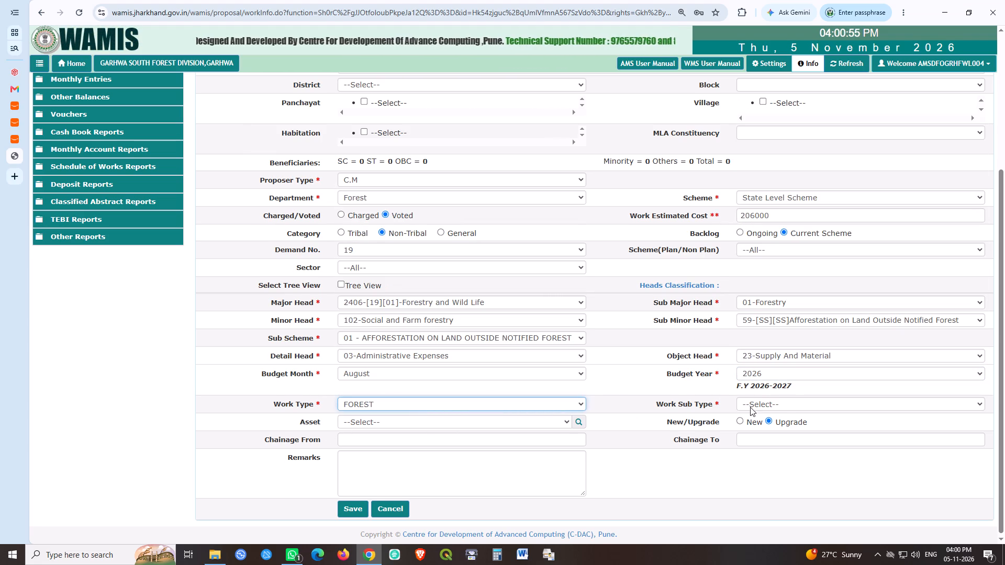
{"action": "left_click", "coordinate": [750, 407]}
{"action": "left_click", "coordinate": [752, 429]}
{"action": "scroll", "coordinate": [541, 444], "scroll_direction": "down", "scroll_amount": 2}
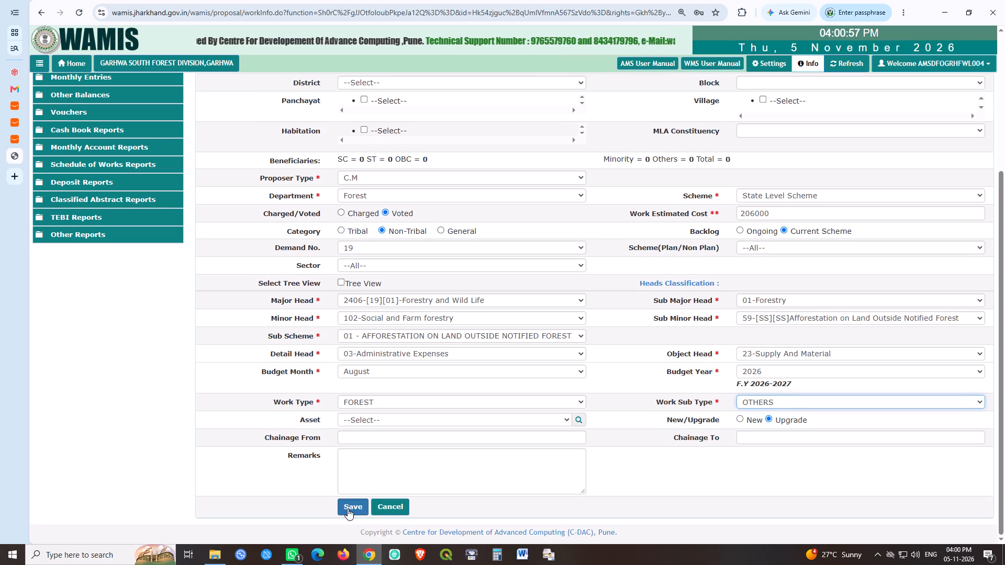
{"action": "left_click", "coordinate": [343, 507]}
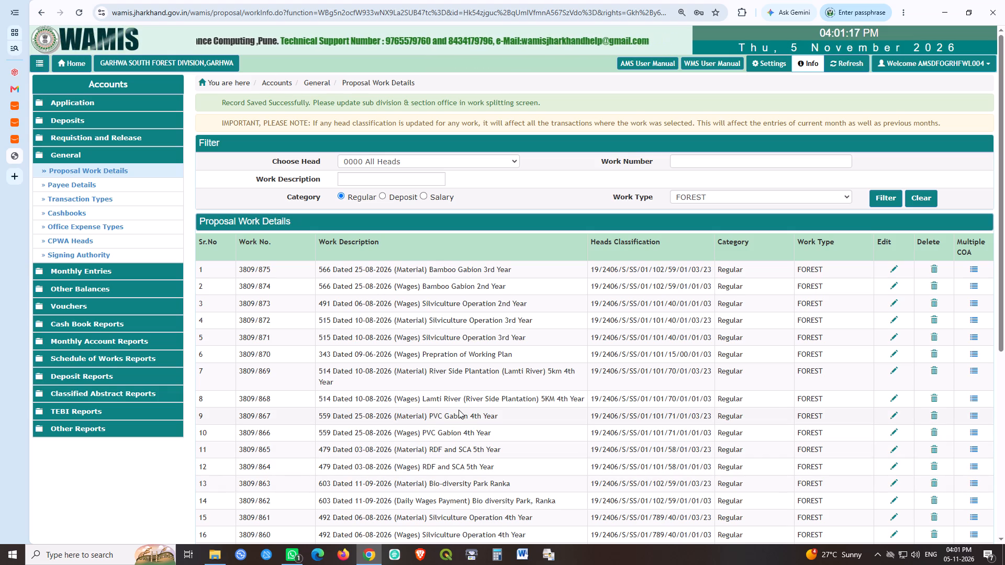
Open a blank form for another proposal work entry.
{"action": "scroll", "coordinate": [418, 386], "scroll_direction": "down", "scroll_amount": 15}
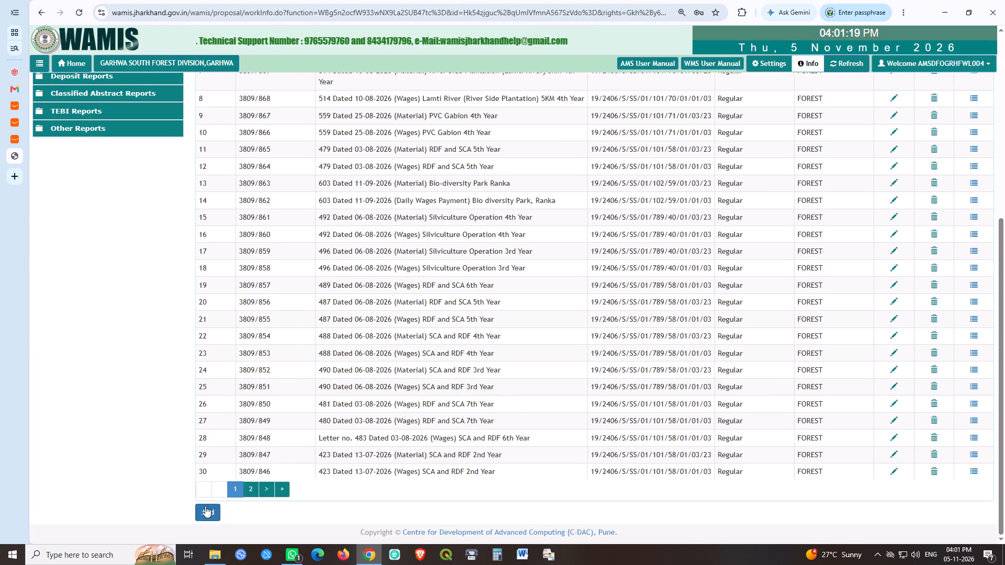
{"action": "left_click", "coordinate": [204, 506]}
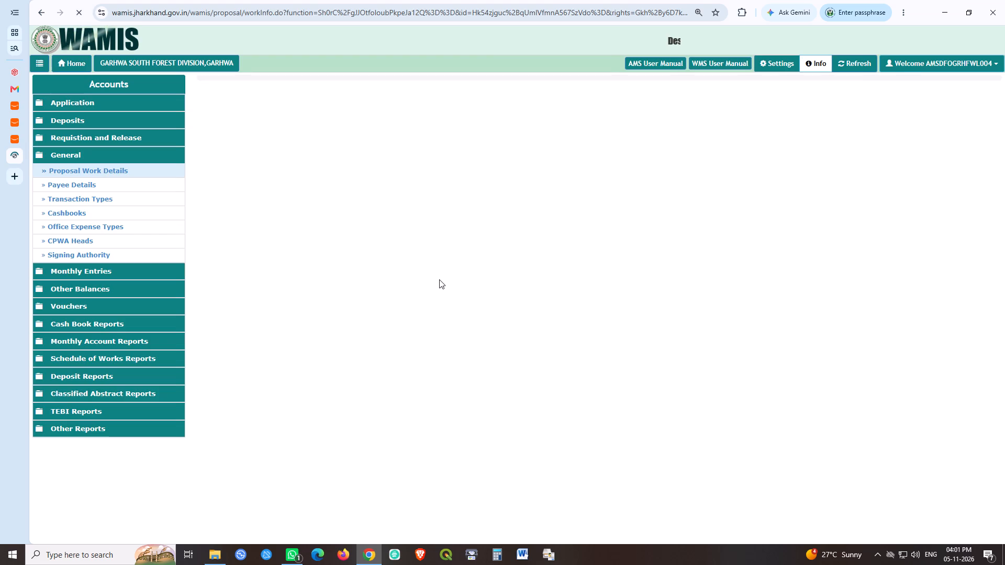
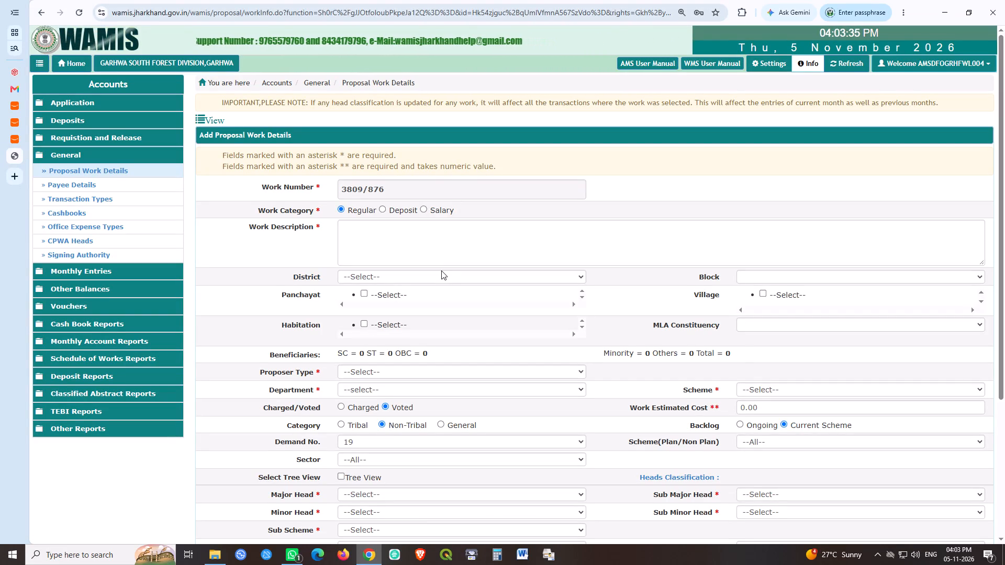
Enter the Work Description as "560 Dated 25-08-2026 (Wages) PVC Gabion 4th Year".
{"action": "left_click", "coordinate": [441, 256]}
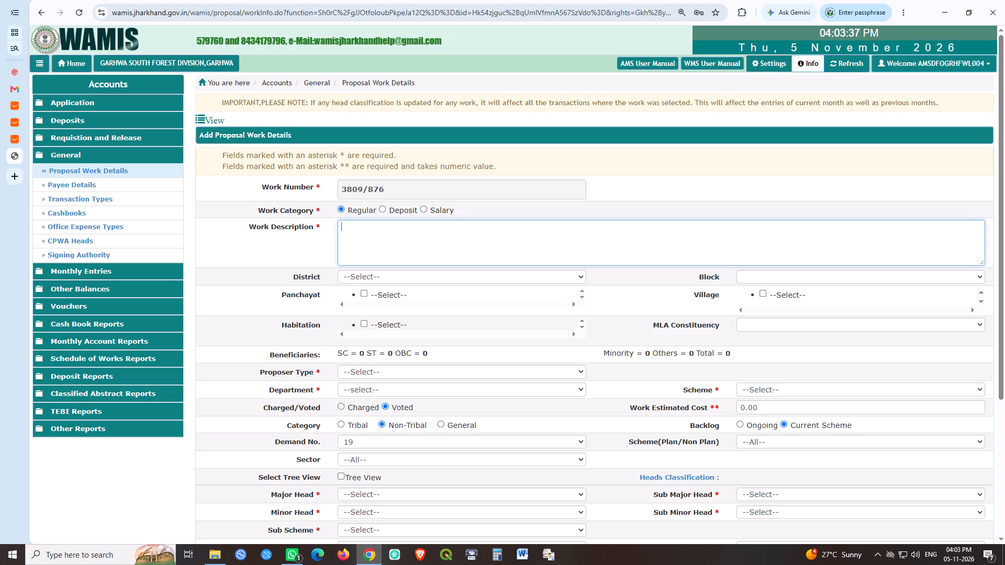
{"action": "type", "text": "560 Dated"}
{"action": "key", "text": "space"}
{"action": "type", "text": "25-08-2026 ("}
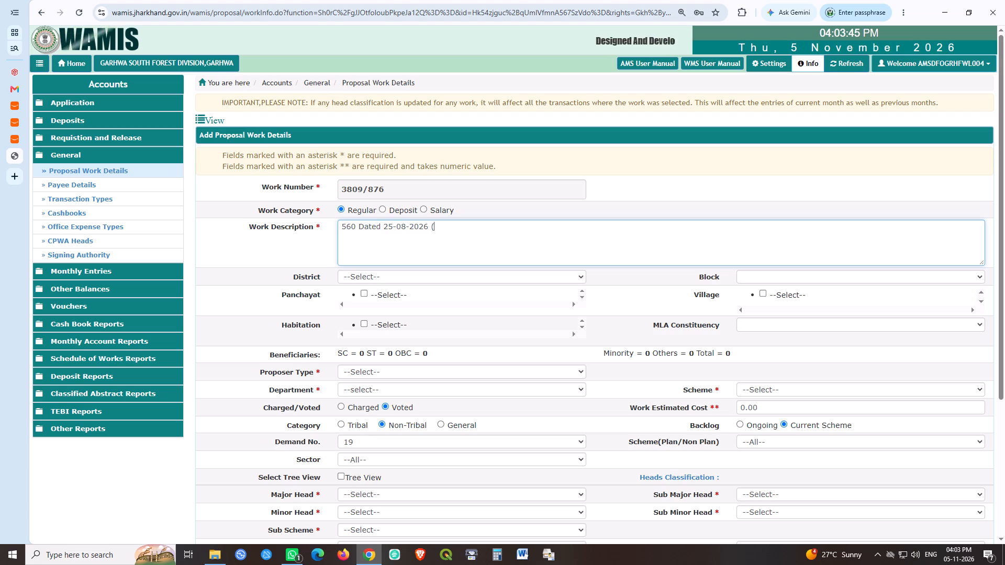
{"action": "type", "text": "Wages)"}
{"action": "key", "text": "space"}
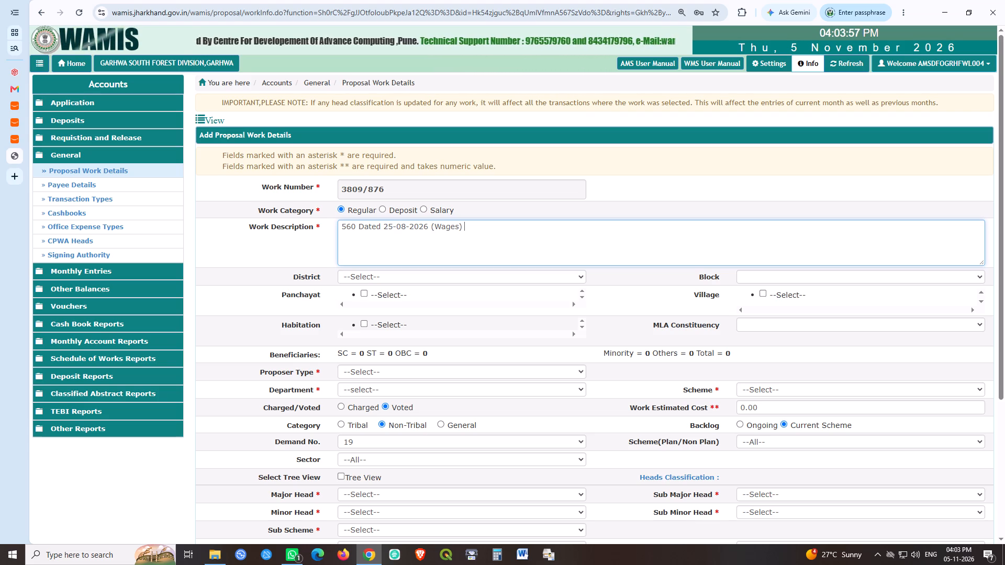
{"action": "type", "text": "PVC GAbio"}
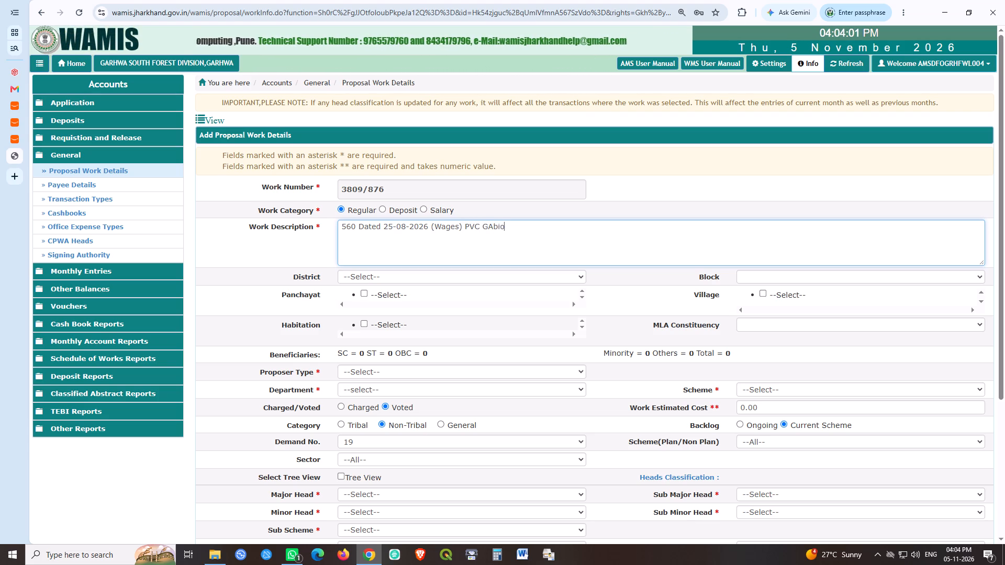
{"action": "key", "text": "BackSpace"}
{"action": "key", "text": "BackSpace"}
{"action": "key", "text": "BackSpace"}
{"action": "key", "text": "BackSpace"}
{"action": "type", "text": "abion"}
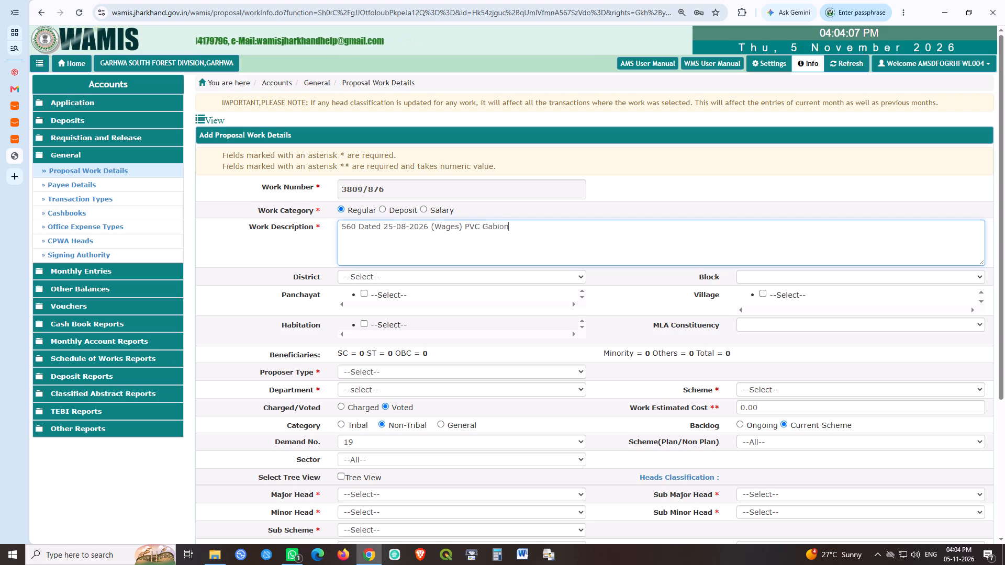
{"action": "key", "text": "space"}
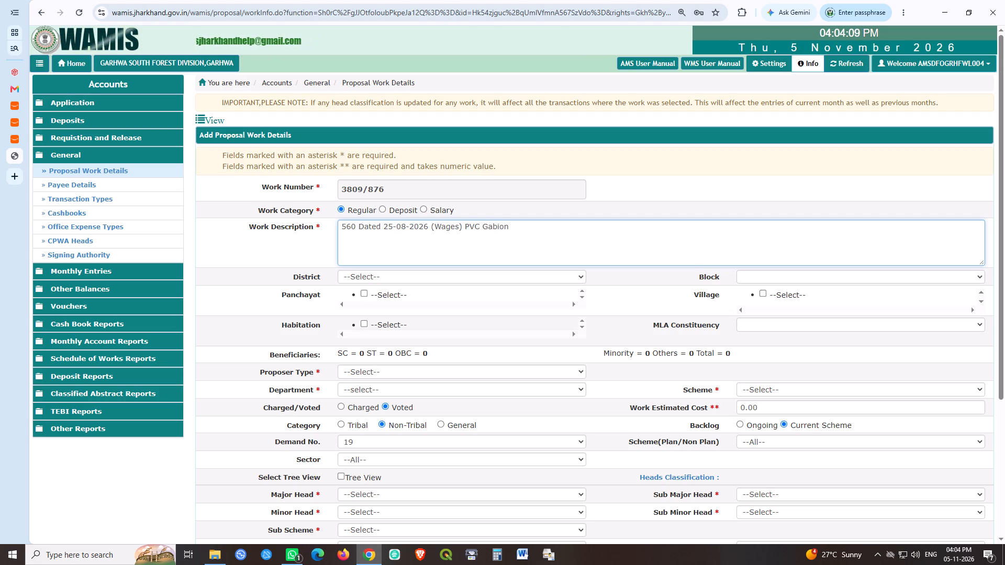
{"action": "type", "text": "4th Year"}
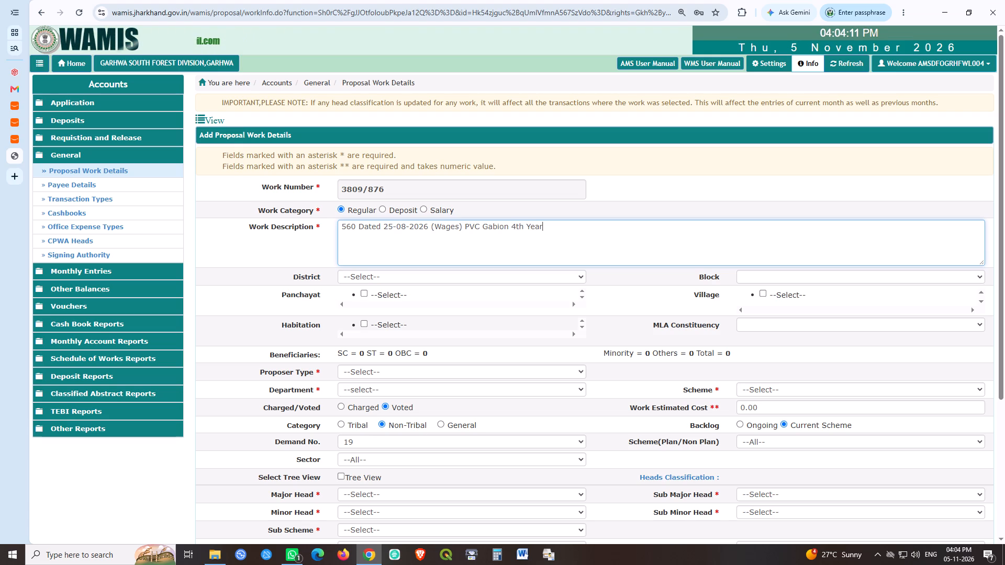
Set the Proposer Type to C.M, the Department to Forest and the Scheme to State Level Scheme for the PVC Gabion wages work.
{"action": "left_click", "coordinate": [396, 370]}
{"action": "key", "text": "c"}
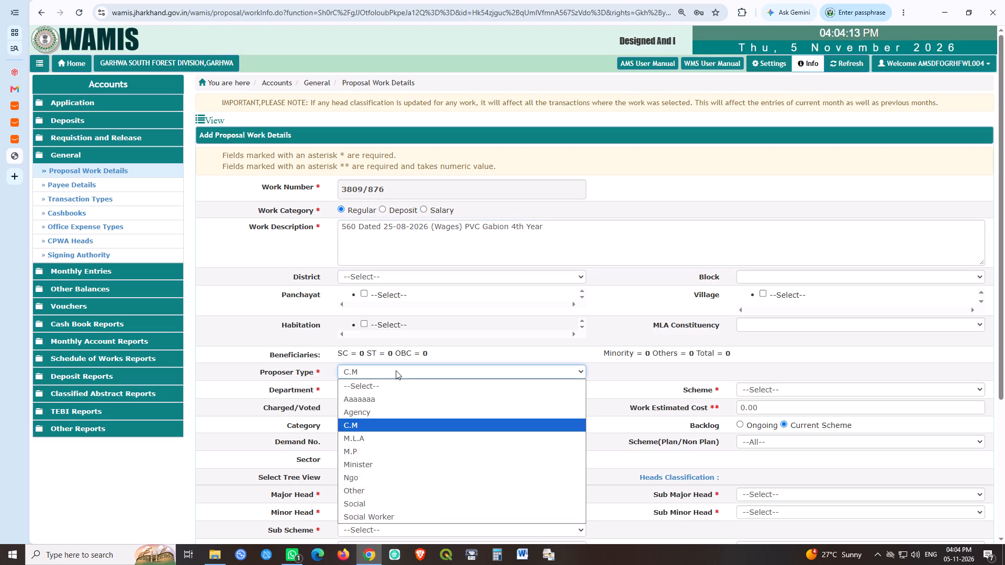
{"action": "key", "text": "Tab"}
{"action": "key", "text": "Tab"}
{"action": "type", "text": "ff"}
{"action": "key", "text": "Tab"}
{"action": "key", "text": "s"}
{"action": "key", "text": "Tab"}
{"action": "key", "text": "Tab"}
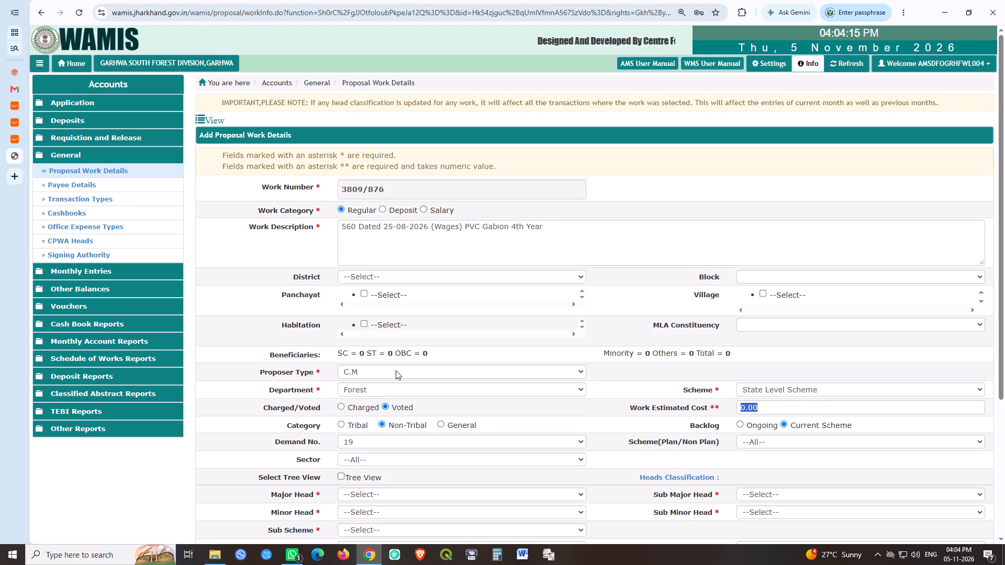
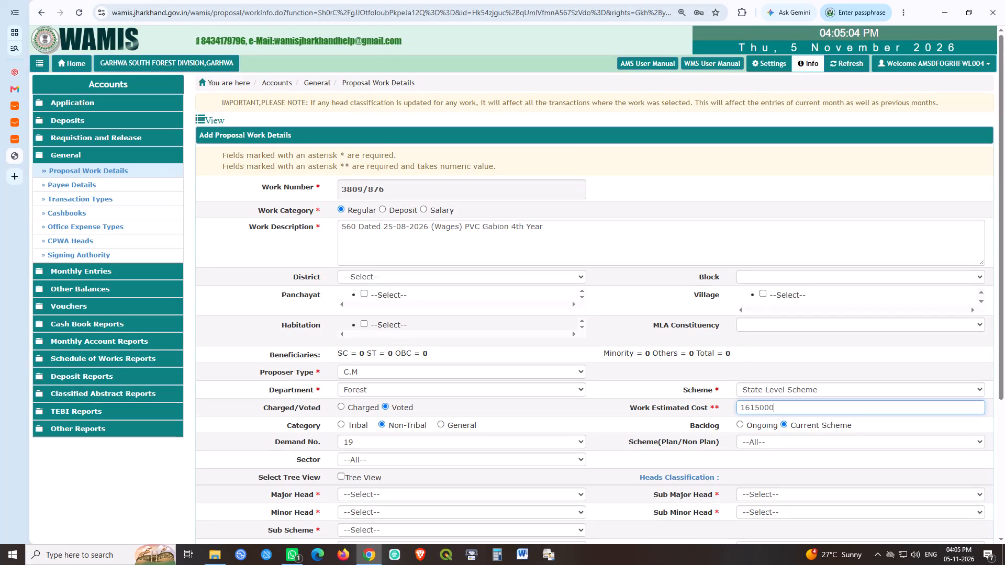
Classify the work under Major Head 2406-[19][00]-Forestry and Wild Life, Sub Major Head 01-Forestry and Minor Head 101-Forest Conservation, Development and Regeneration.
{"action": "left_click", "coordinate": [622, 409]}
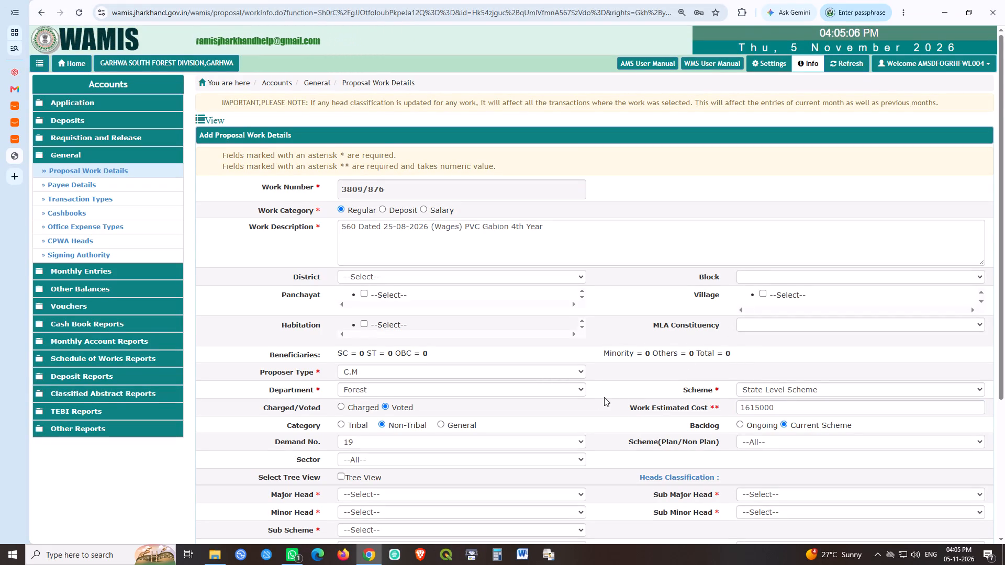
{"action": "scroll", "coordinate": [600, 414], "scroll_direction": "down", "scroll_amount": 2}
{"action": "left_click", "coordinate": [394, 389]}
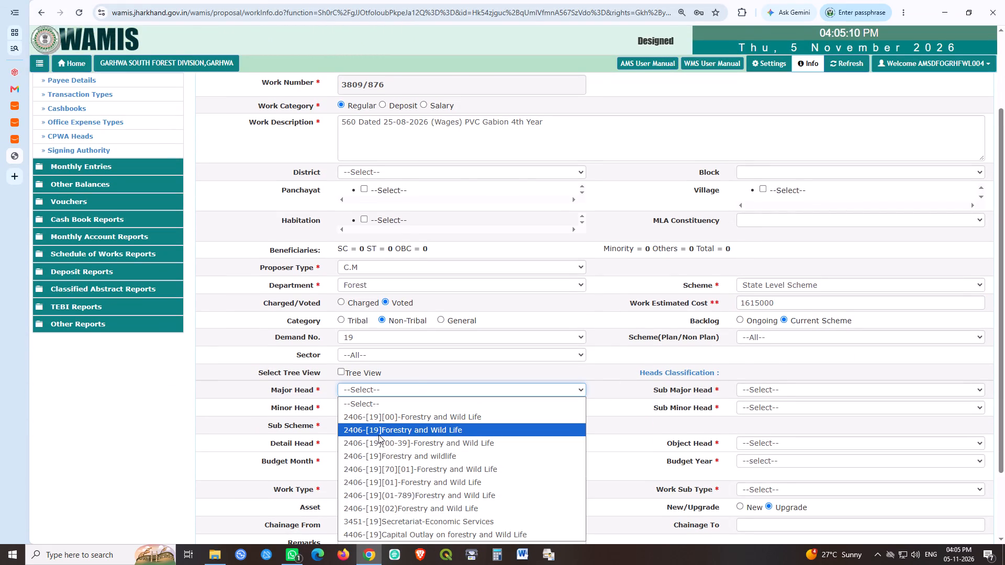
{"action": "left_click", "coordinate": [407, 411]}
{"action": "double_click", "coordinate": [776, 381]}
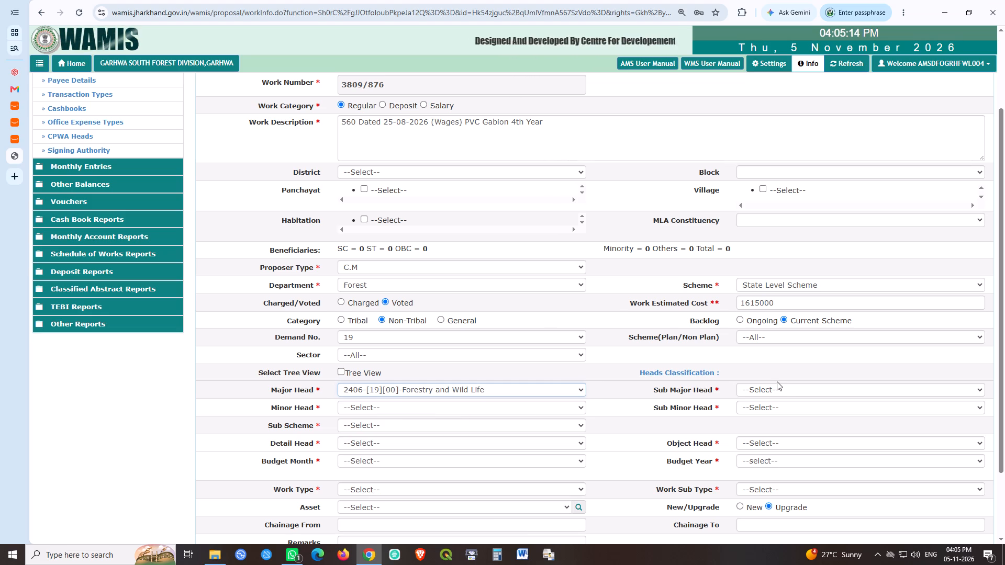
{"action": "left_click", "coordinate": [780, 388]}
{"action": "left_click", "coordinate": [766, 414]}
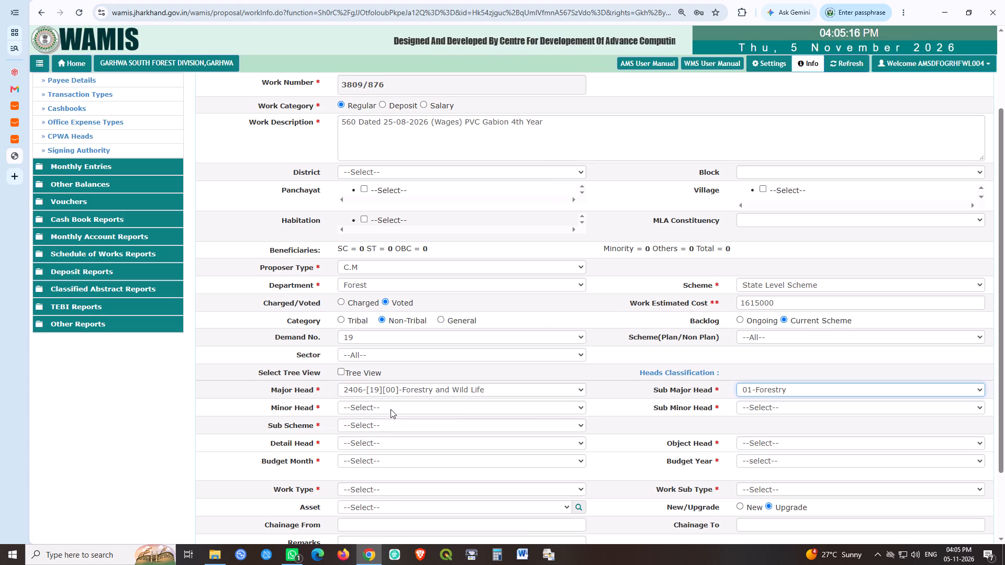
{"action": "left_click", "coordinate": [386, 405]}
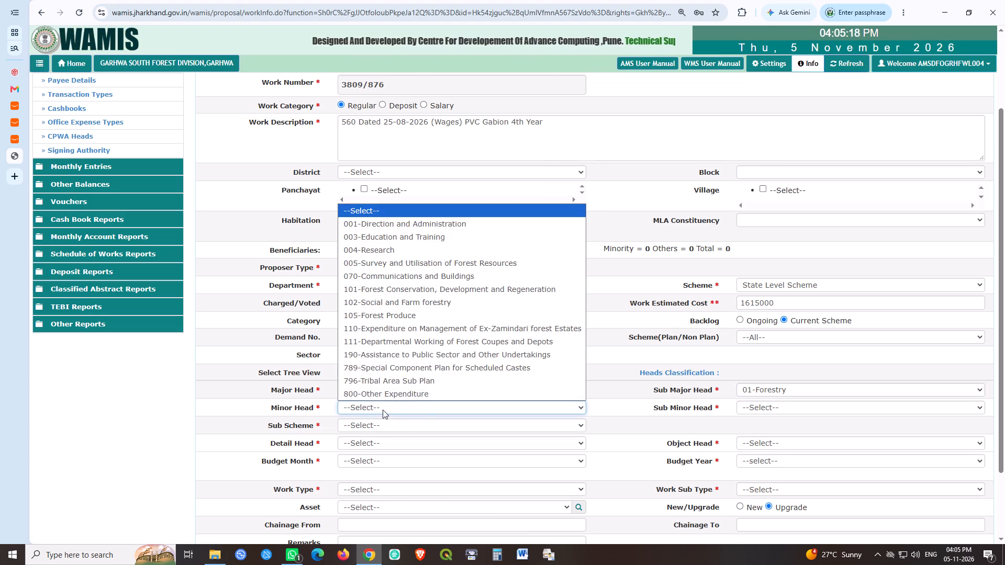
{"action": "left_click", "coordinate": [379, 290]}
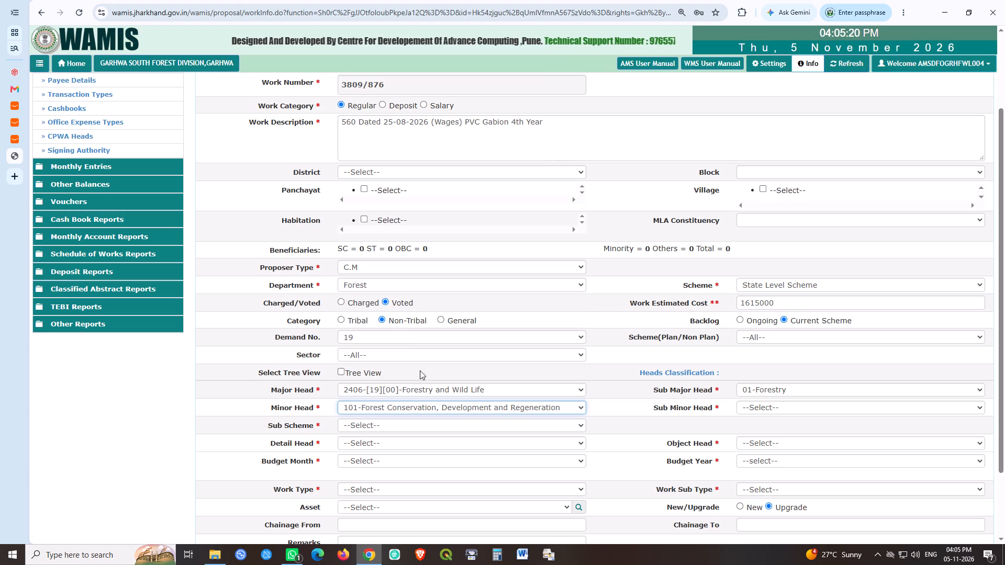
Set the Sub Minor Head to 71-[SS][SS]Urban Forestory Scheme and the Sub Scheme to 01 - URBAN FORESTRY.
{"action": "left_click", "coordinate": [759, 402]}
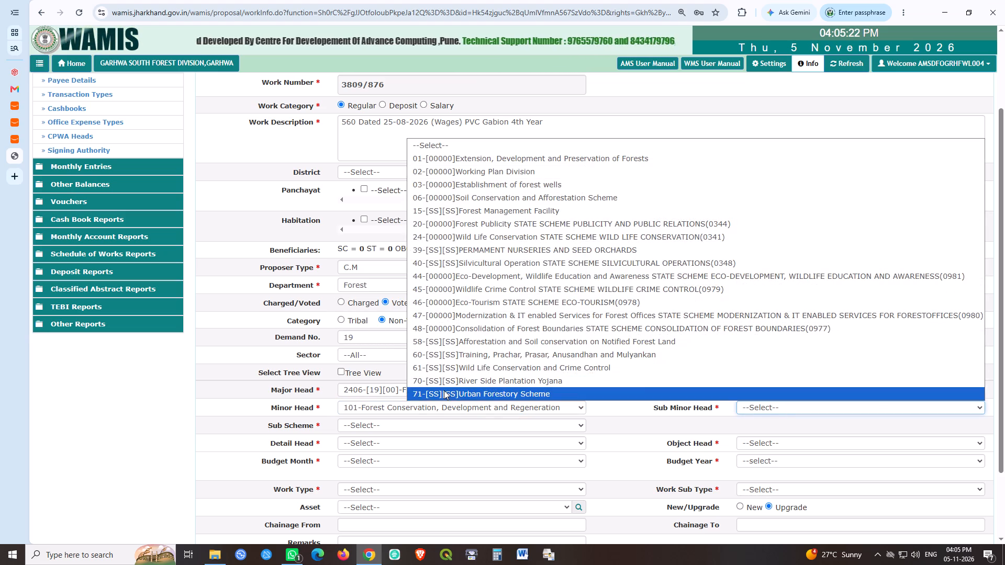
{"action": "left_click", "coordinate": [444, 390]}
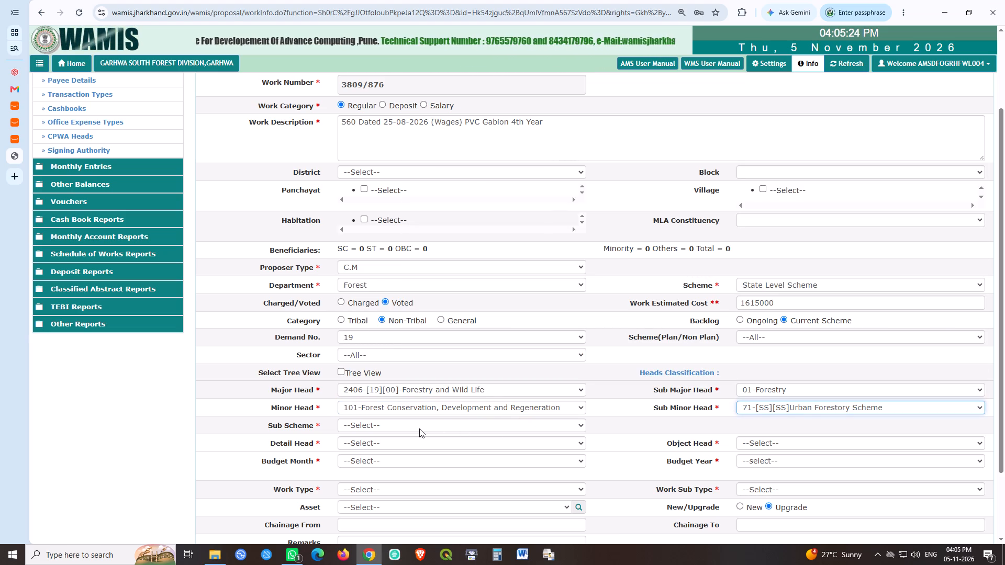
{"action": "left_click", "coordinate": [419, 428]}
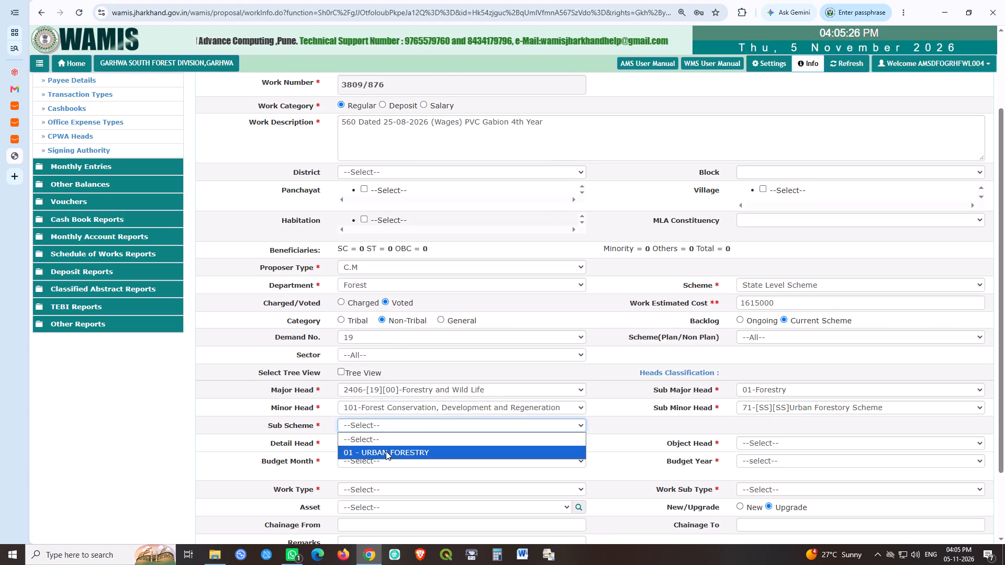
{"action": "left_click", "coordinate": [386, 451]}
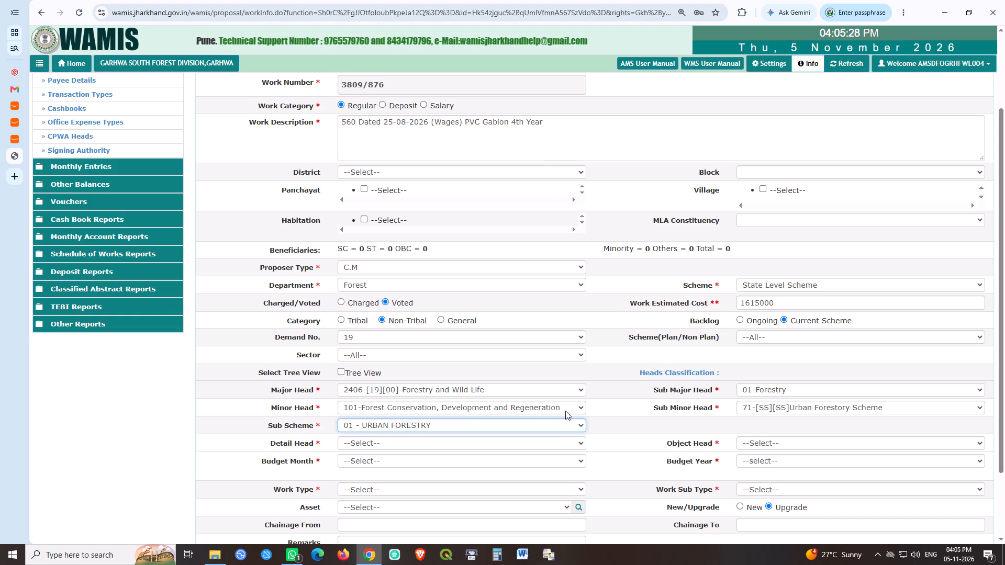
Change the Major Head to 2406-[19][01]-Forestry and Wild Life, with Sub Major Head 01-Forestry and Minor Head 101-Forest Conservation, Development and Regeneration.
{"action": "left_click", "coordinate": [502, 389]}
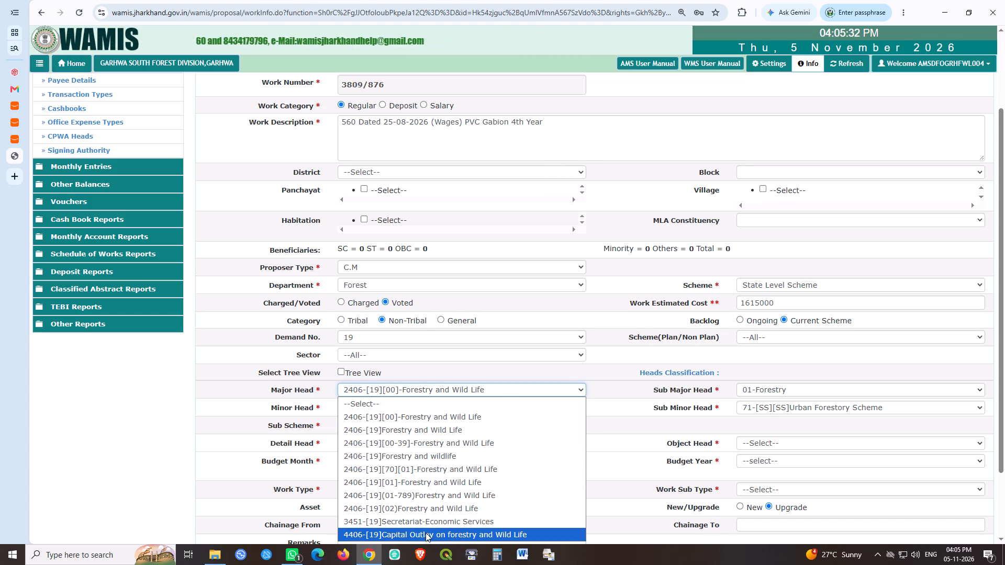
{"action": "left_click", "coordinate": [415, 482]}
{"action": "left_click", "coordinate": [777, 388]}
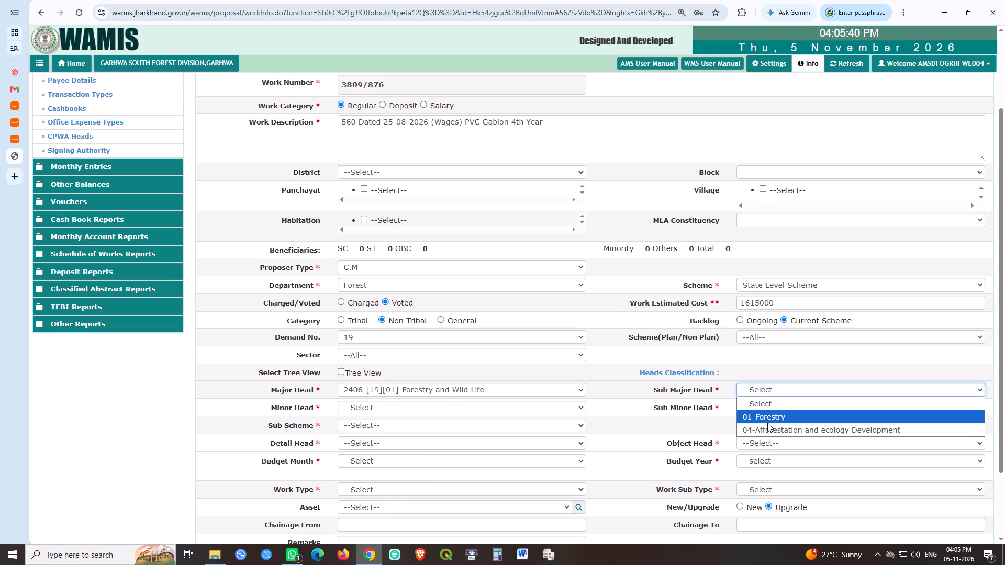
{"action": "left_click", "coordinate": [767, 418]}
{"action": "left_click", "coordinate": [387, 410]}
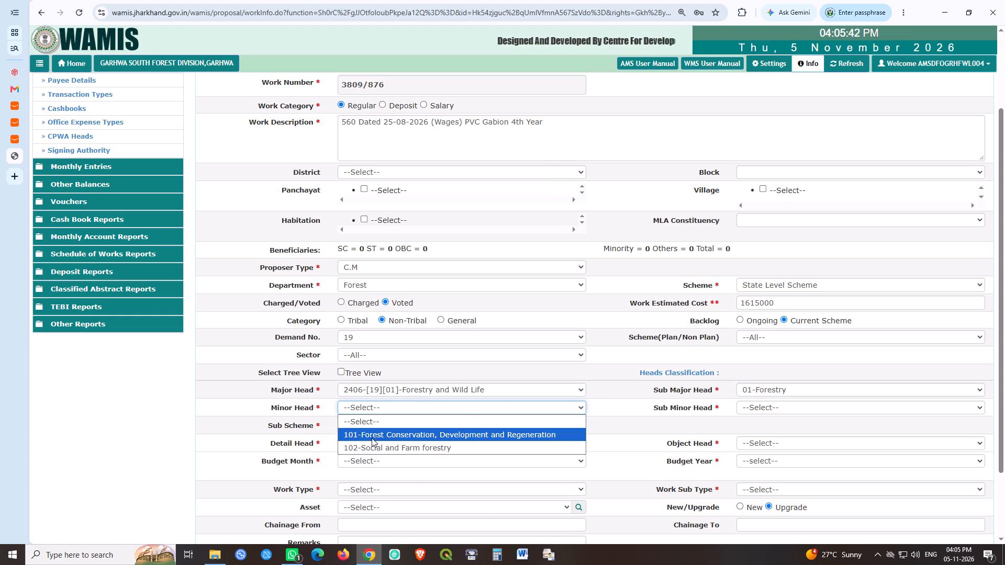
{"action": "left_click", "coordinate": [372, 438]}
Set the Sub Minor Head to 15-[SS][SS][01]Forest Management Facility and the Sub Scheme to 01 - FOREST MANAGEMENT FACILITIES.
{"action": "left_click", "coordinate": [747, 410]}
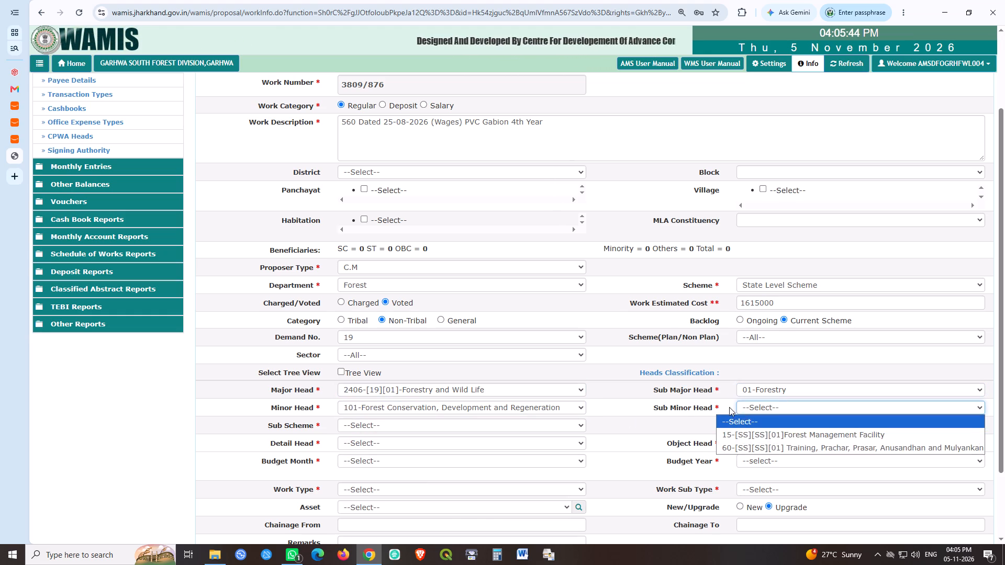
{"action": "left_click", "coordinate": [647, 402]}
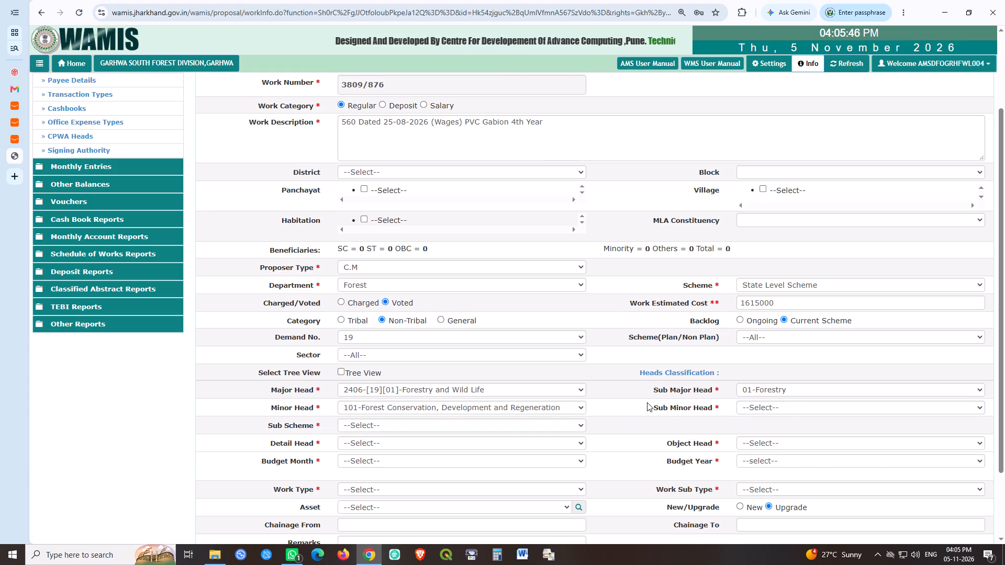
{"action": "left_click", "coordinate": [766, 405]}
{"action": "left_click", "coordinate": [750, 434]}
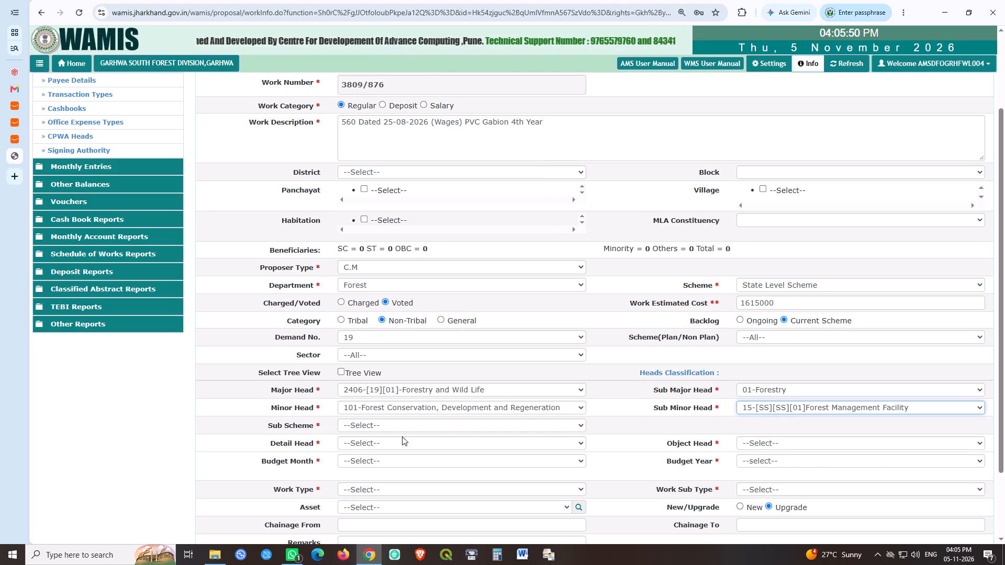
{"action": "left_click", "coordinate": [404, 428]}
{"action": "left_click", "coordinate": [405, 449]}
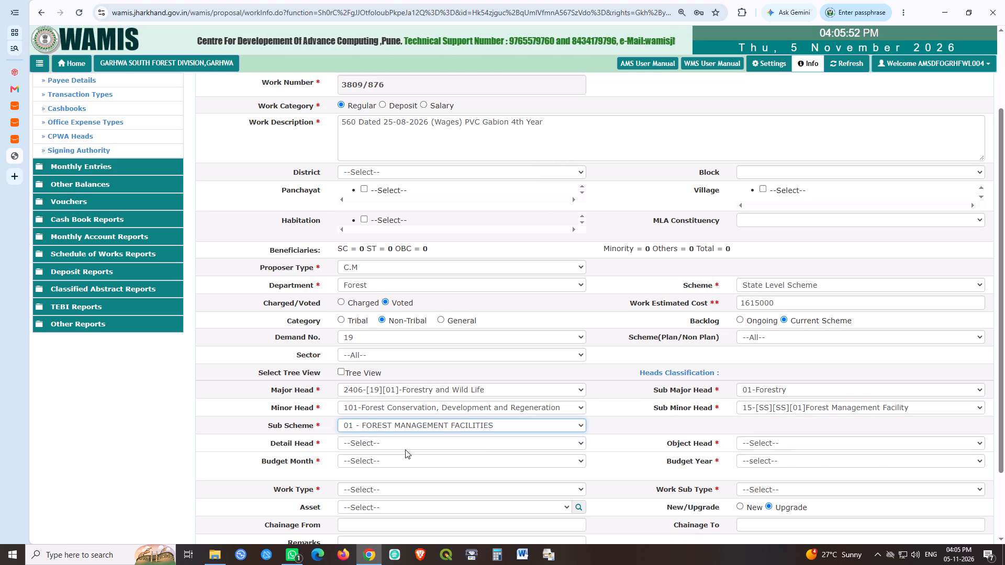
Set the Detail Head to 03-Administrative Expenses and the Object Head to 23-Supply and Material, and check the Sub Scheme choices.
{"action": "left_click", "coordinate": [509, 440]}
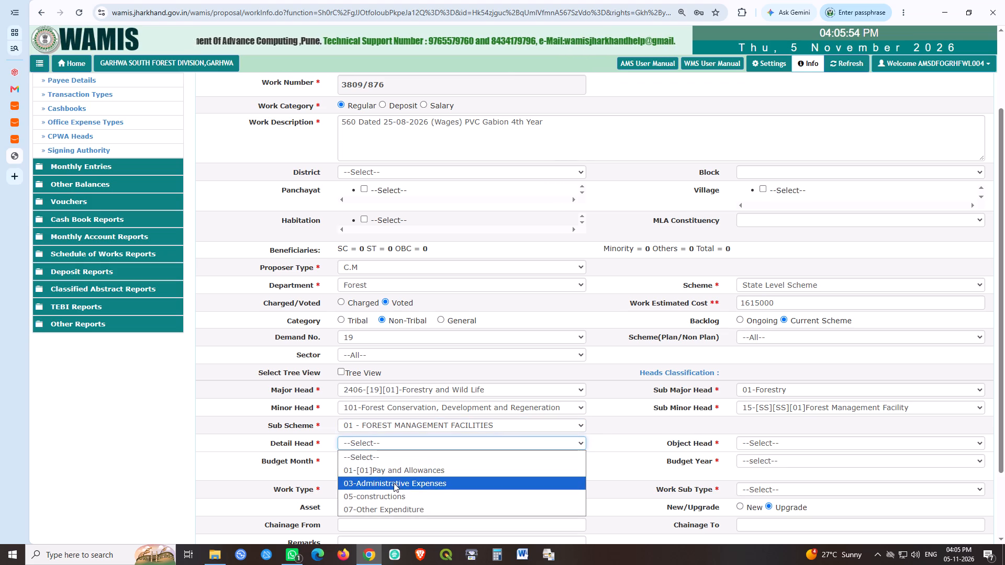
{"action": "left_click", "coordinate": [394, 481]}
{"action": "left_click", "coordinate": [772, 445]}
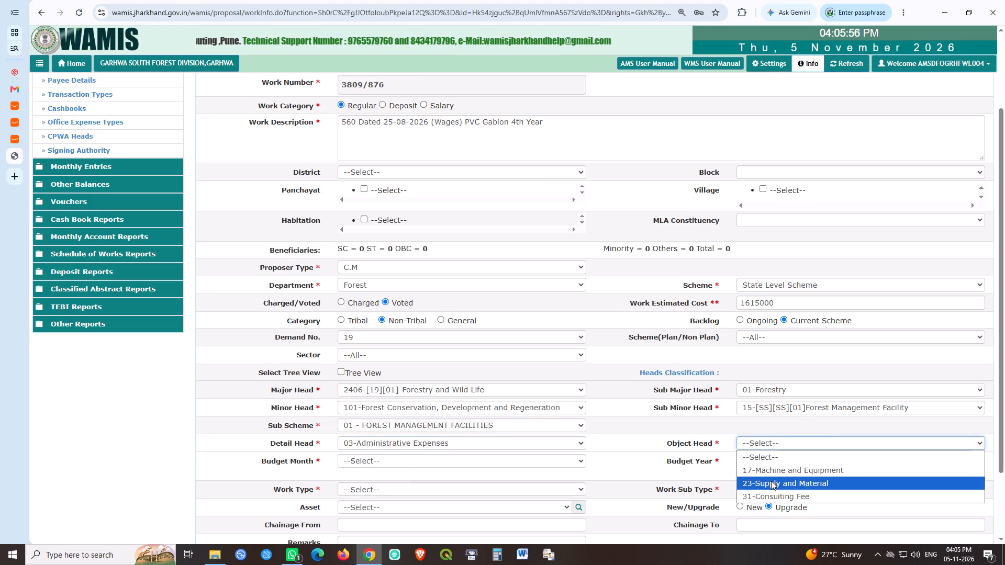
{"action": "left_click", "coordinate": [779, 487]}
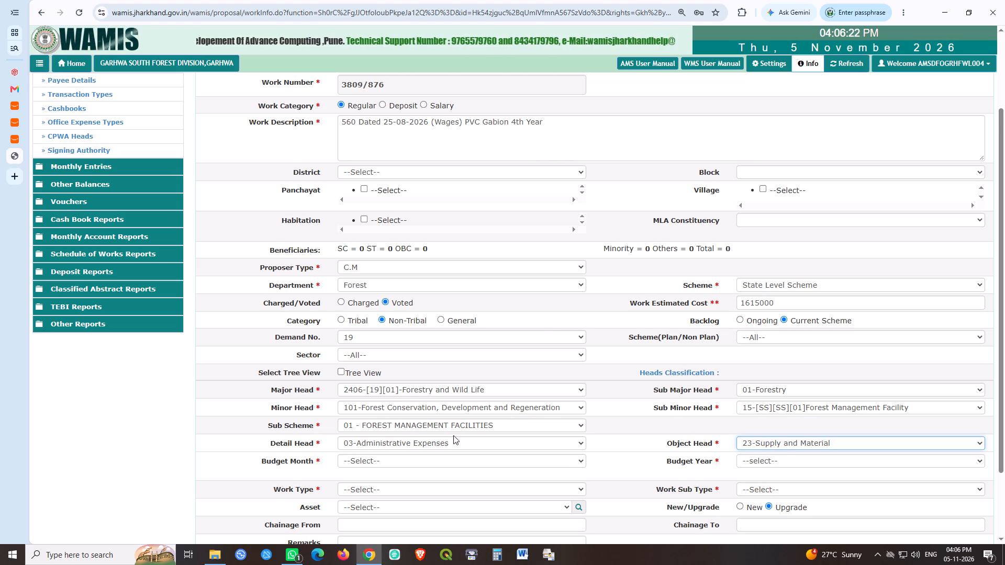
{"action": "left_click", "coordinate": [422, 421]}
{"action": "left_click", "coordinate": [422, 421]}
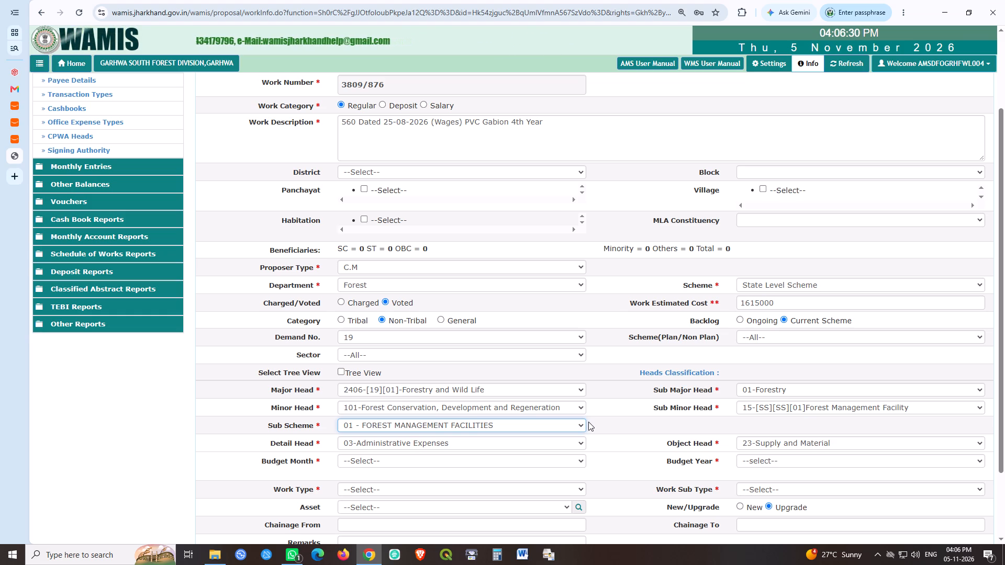
Change the Major Head to 2406-[19]Forestry and Wild Life, with Sub Major Head 01-Forestry and Minor Head 101-Forest Conservation, Development and Regeneration.
{"action": "left_click", "coordinate": [542, 392]}
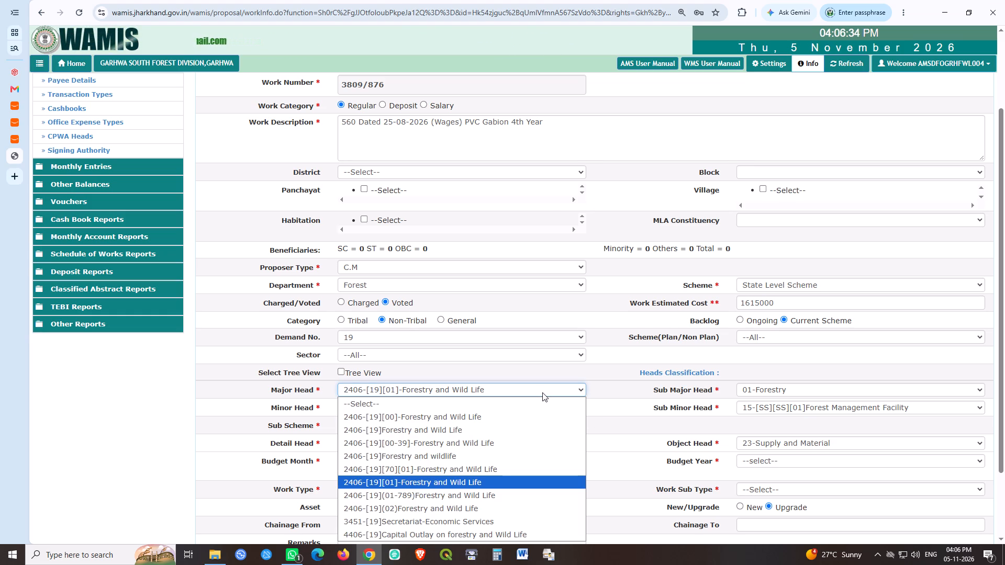
{"action": "left_click", "coordinate": [452, 427]}
{"action": "left_click", "coordinate": [771, 385]}
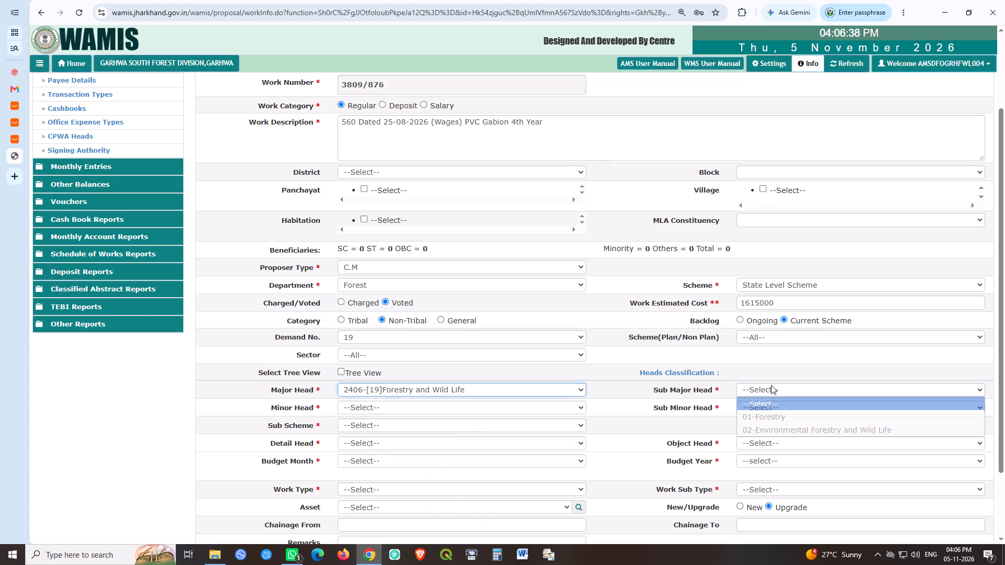
{"action": "left_click", "coordinate": [769, 414]}
{"action": "left_click", "coordinate": [429, 401]}
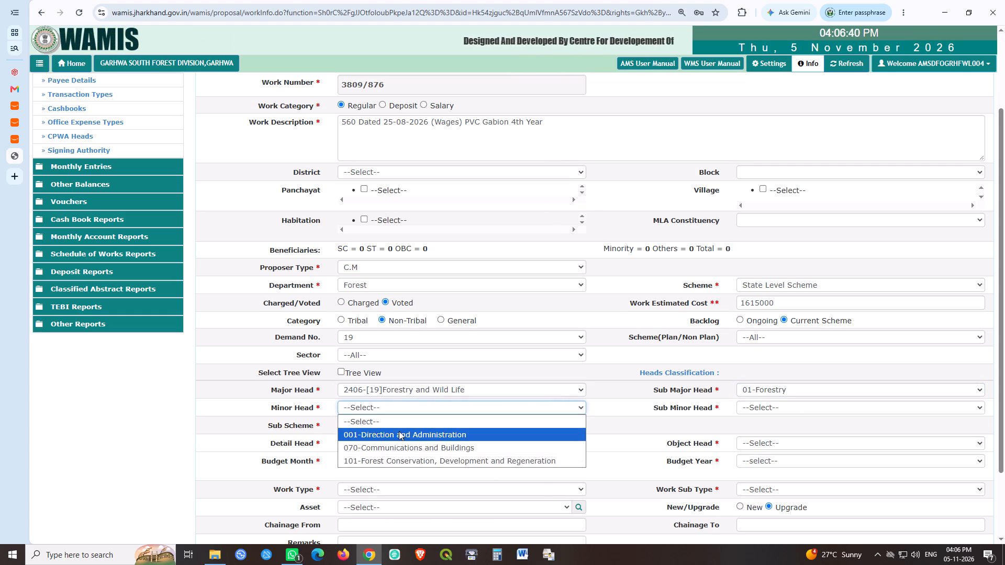
{"action": "left_click", "coordinate": [379, 457]}
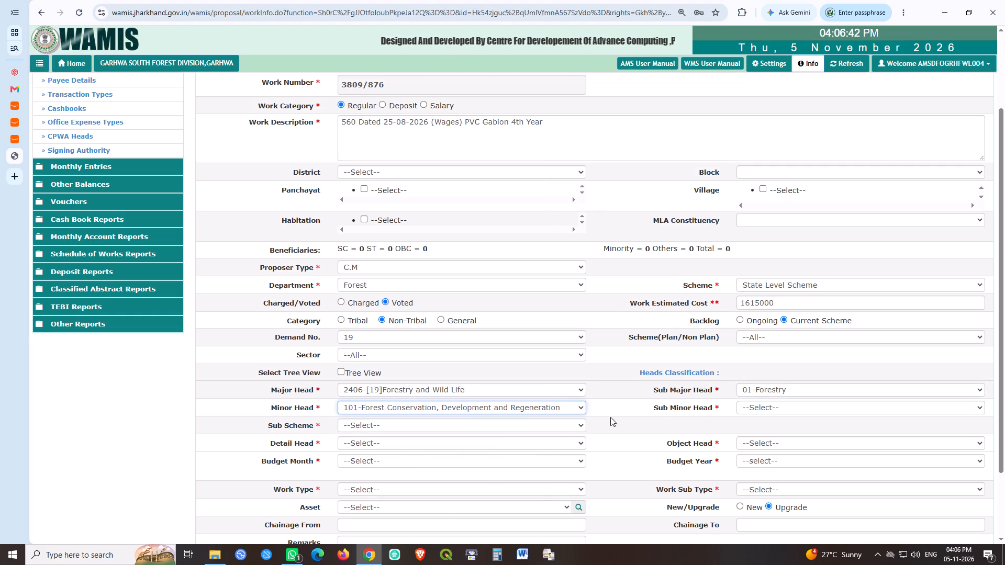
Set the Sub Minor Head to 15-[SS][SS]Forest management facilities and the Sub Scheme to 00-00.
{"action": "left_click", "coordinate": [758, 406]}
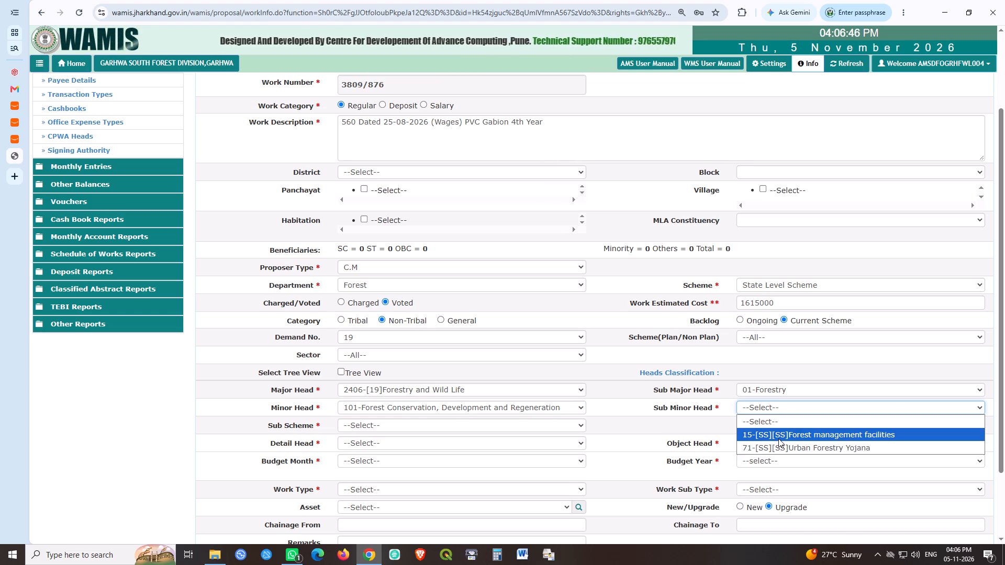
{"action": "left_click", "coordinate": [778, 438]}
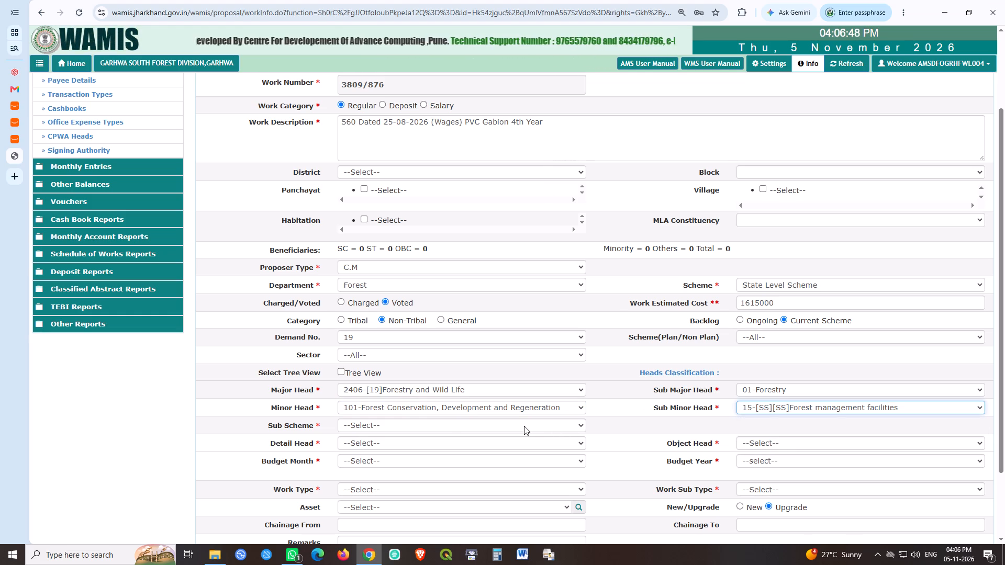
{"action": "left_click", "coordinate": [440, 426]}
{"action": "left_click", "coordinate": [370, 449]}
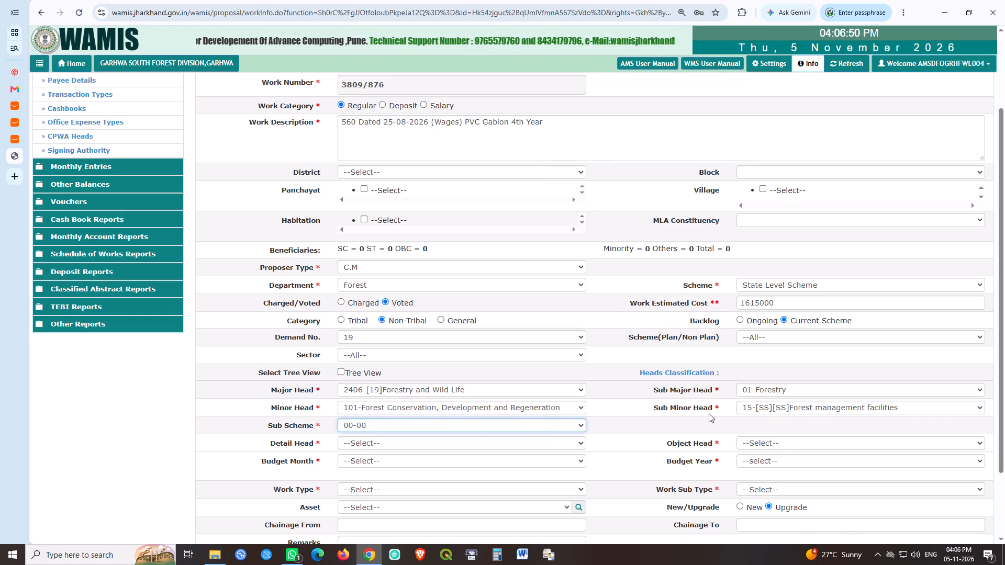
Set the Detail Head to 03-Administrative Expenses and the Object Head to 23-Supply and Materials.
{"action": "left_click", "coordinate": [409, 445]}
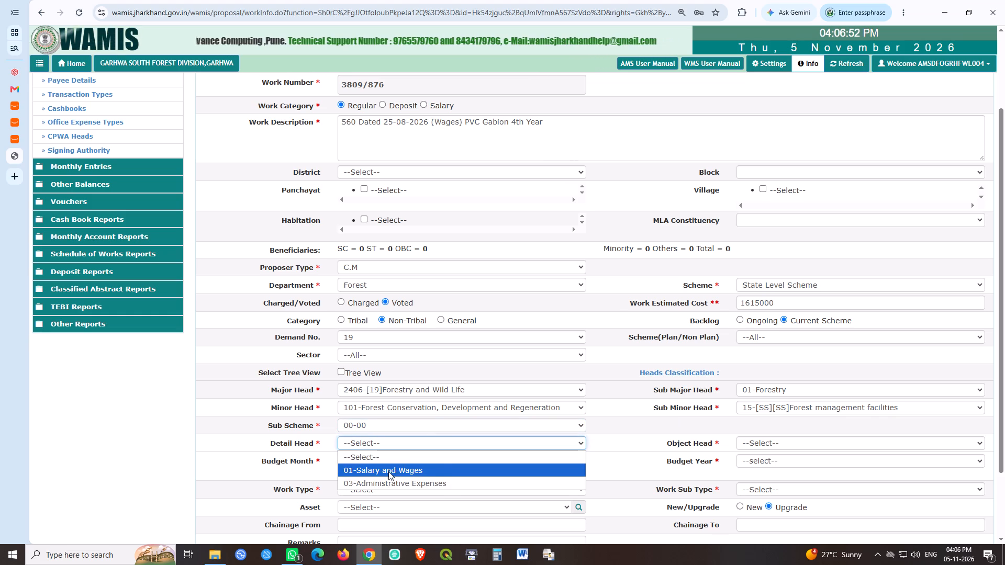
{"action": "left_click", "coordinate": [386, 477]}
{"action": "left_click", "coordinate": [778, 443]}
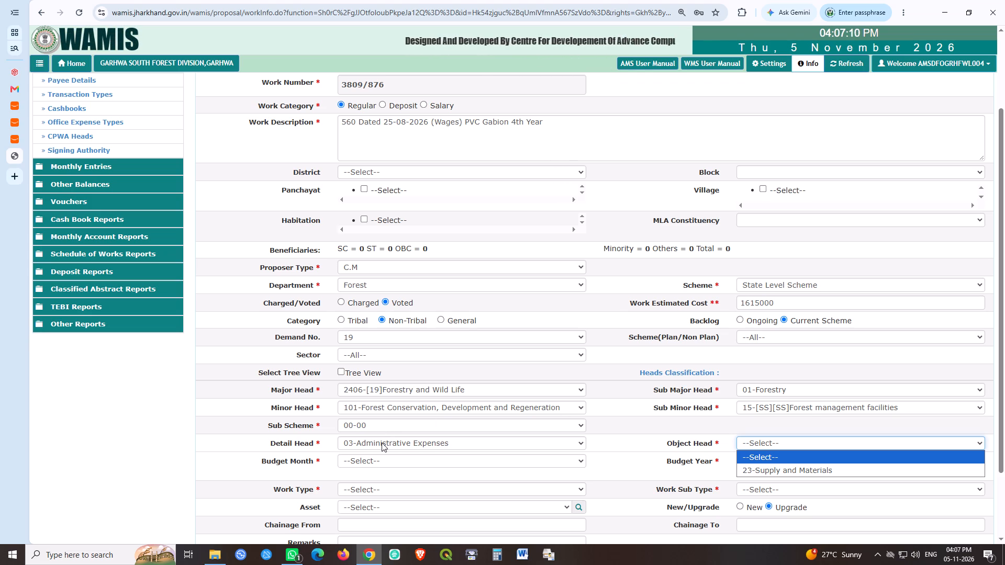
{"action": "left_click", "coordinate": [769, 470]}
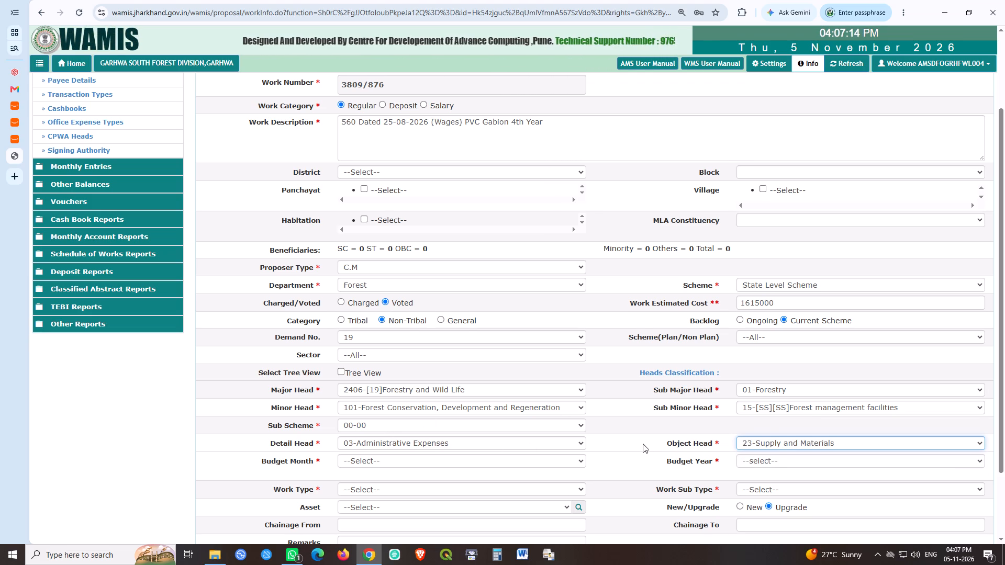
{"action": "left_click", "coordinate": [643, 444]}
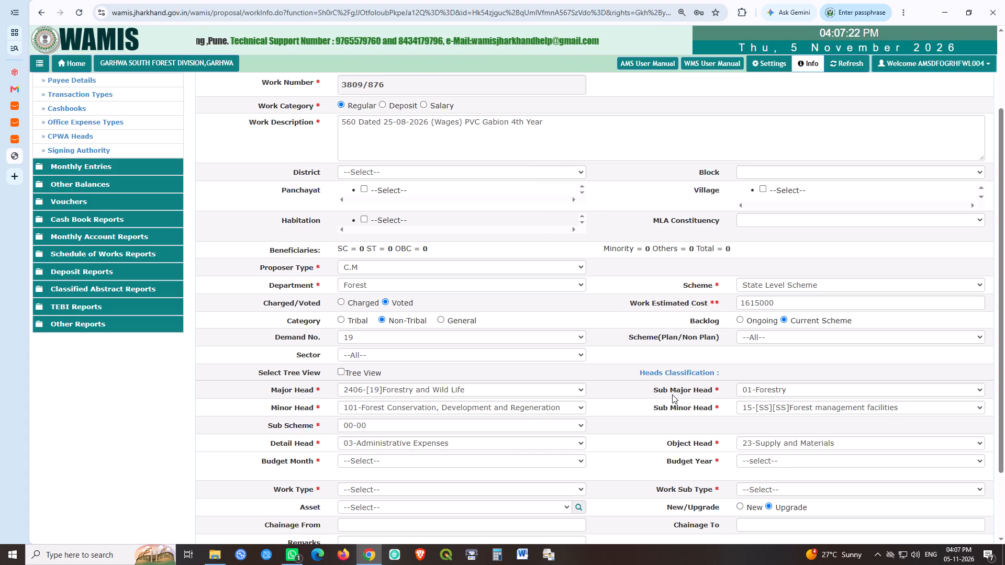
Change the Sub Minor Head to 71-[SS][SS]Urban Forestry Yojana and set the Sub Scheme to 00-00.
{"action": "scroll", "coordinate": [435, 277], "scroll_direction": "up", "scroll_amount": 1}
{"action": "scroll", "coordinate": [498, 315], "scroll_direction": "down", "scroll_amount": 2}
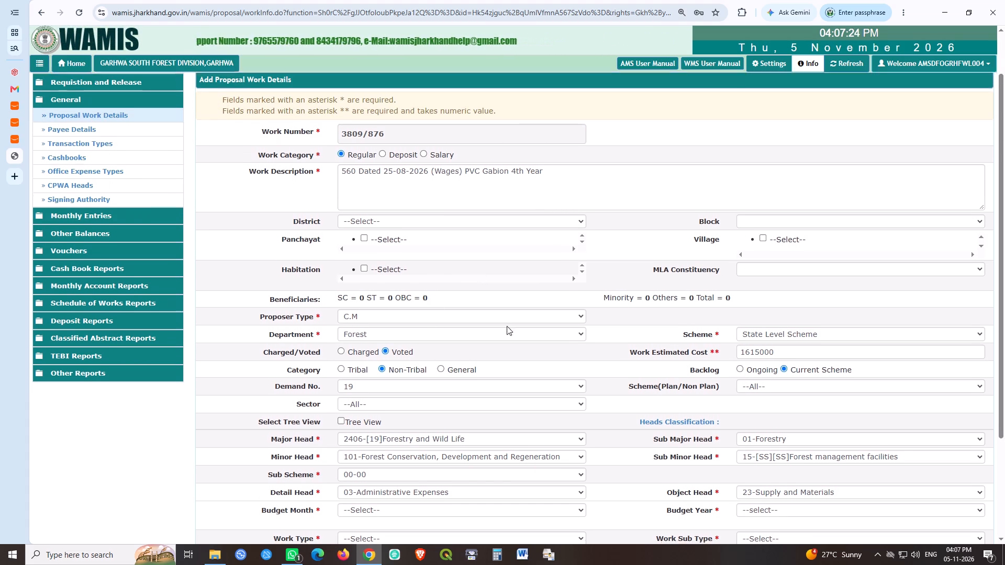
{"action": "scroll", "coordinate": [507, 326], "scroll_direction": "down", "scroll_amount": 1}
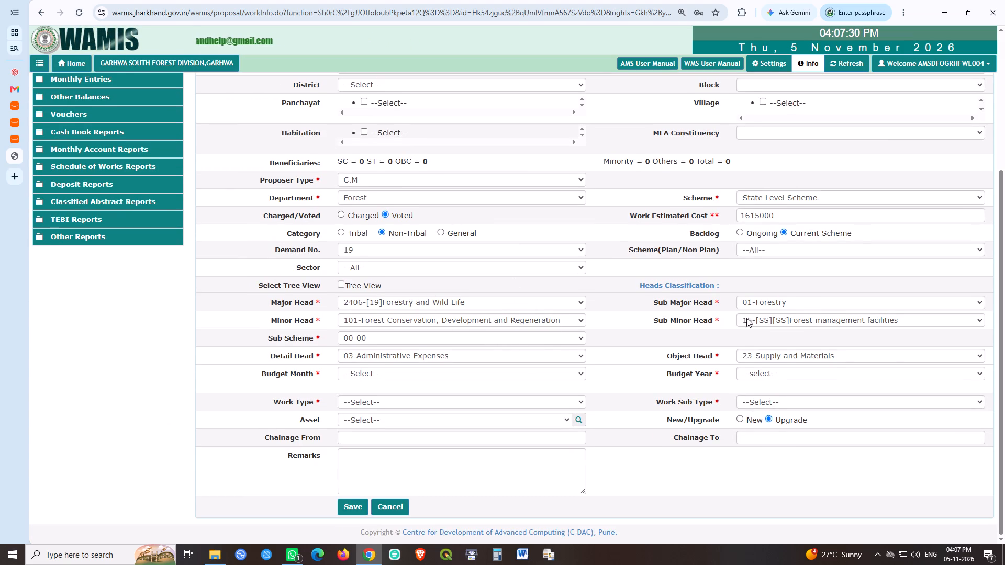
{"action": "left_click", "coordinate": [769, 319]}
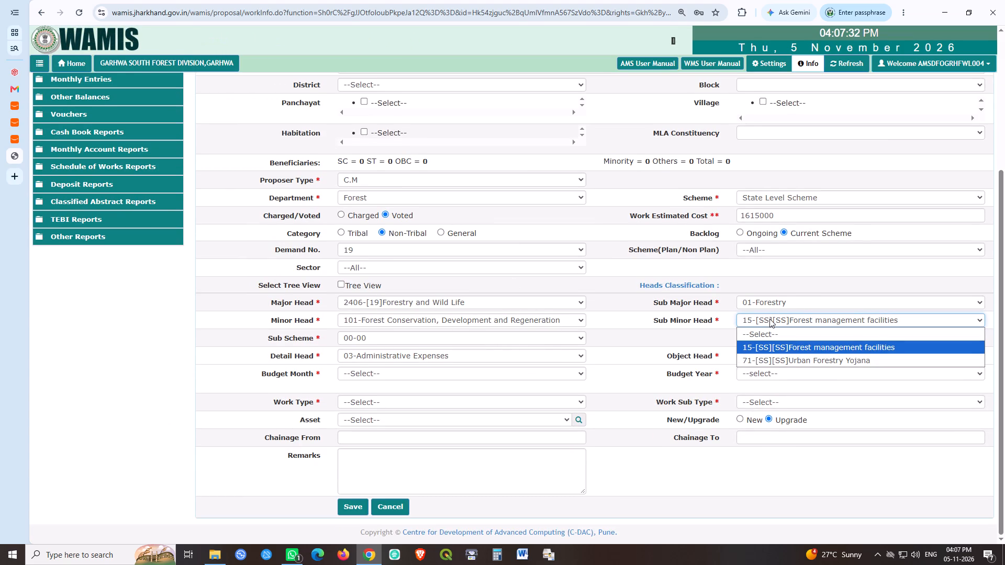
{"action": "left_click", "coordinate": [773, 357]}
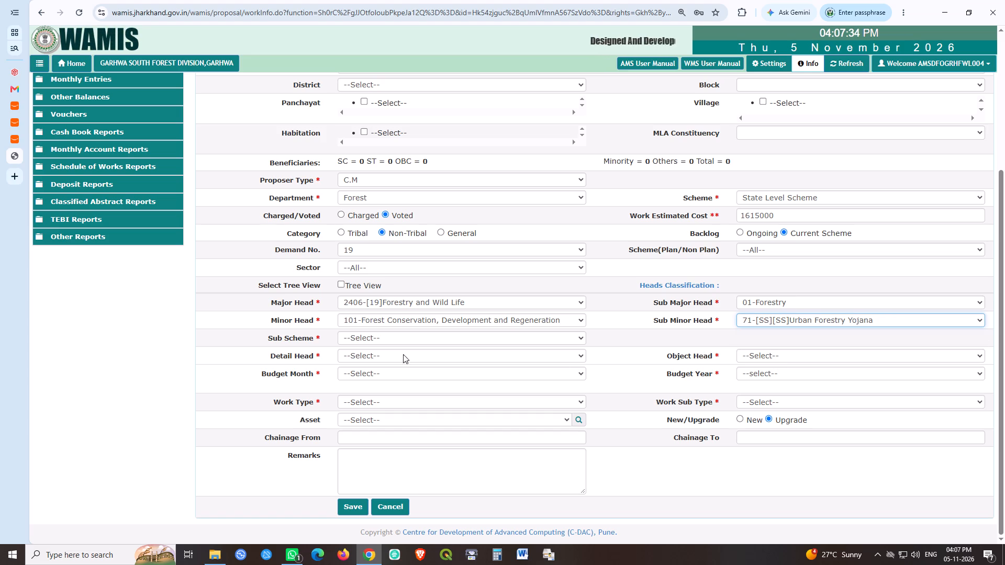
{"action": "left_click", "coordinate": [358, 341]}
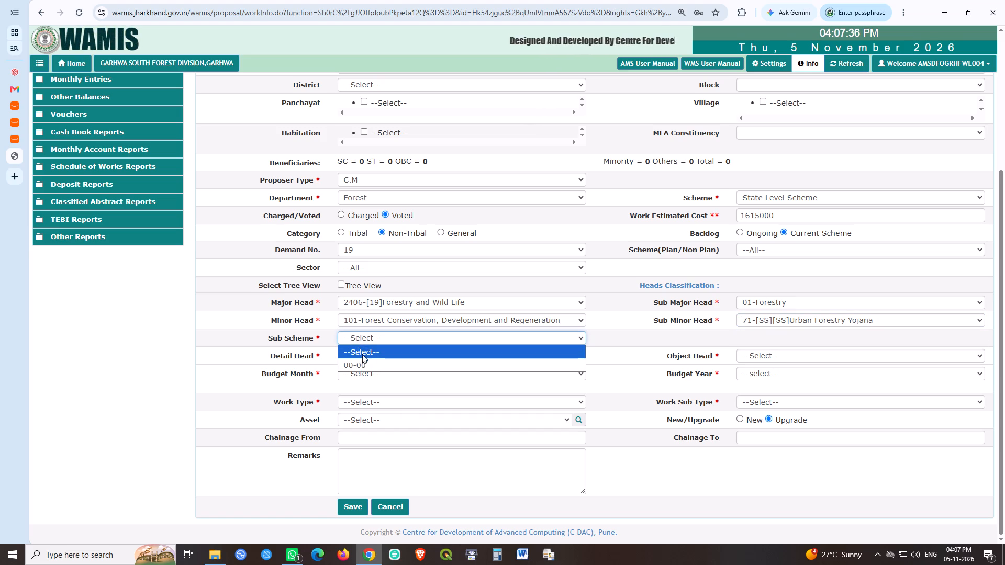
{"action": "left_click", "coordinate": [364, 367]}
Set the Detail Head to 01-Pay and Allowances and the Object Head to 03-Wages.
{"action": "left_click", "coordinate": [386, 355]}
{"action": "left_click", "coordinate": [374, 378]}
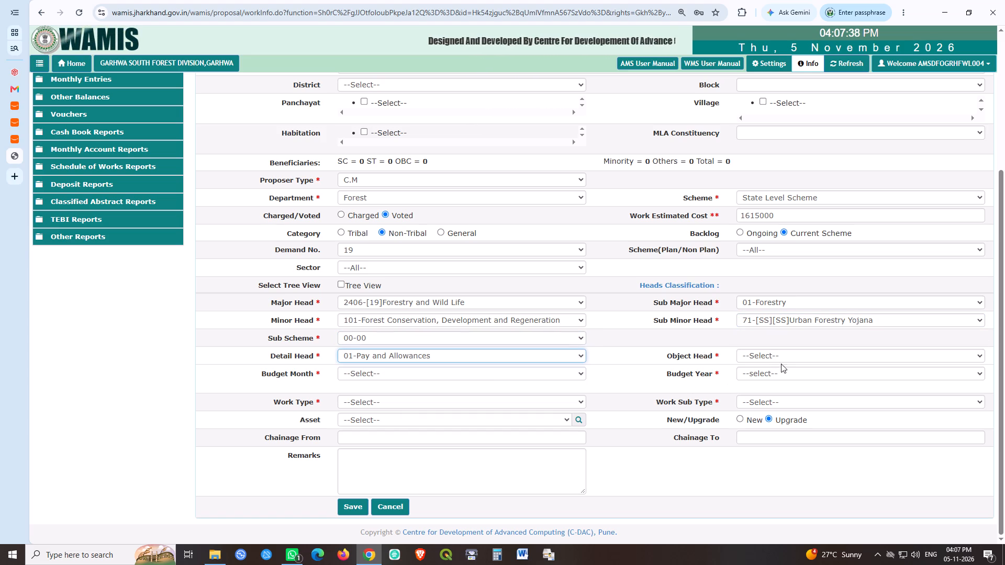
{"action": "left_click", "coordinate": [781, 361]}
{"action": "left_click", "coordinate": [766, 381]}
Set the Budget Month to August and the Budget Year to 2026 for the letter 560 wages entry.
{"action": "left_click", "coordinate": [370, 376]}
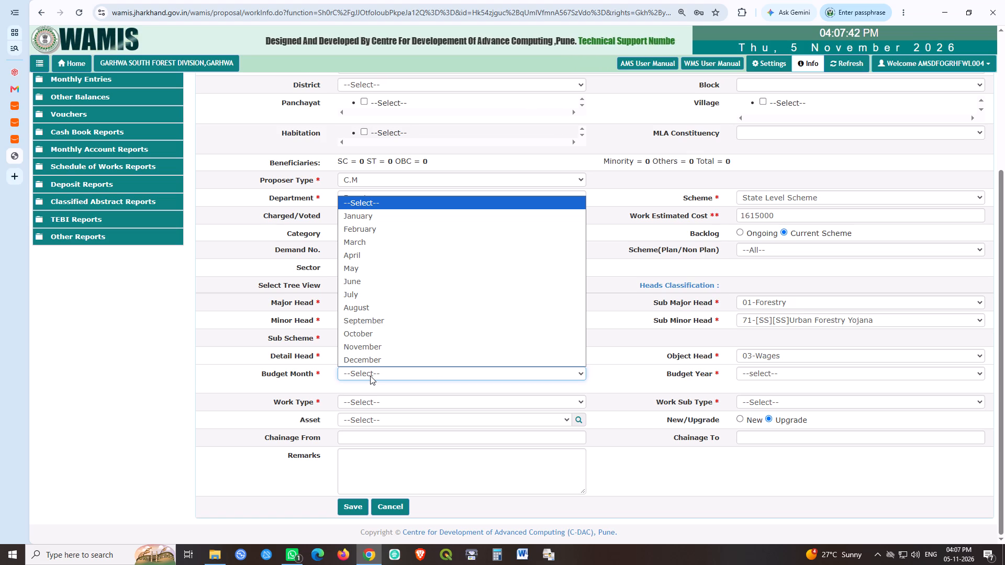
{"action": "left_click", "coordinate": [368, 308]}
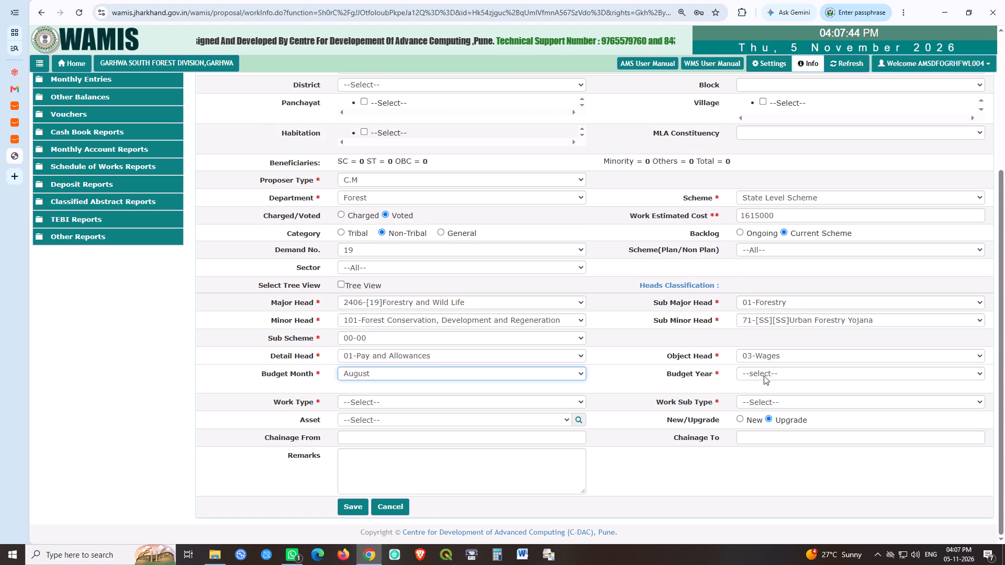
{"action": "left_click", "coordinate": [764, 376]}
{"action": "scroll", "coordinate": [763, 351], "scroll_direction": "down", "scroll_amount": 4}
{"action": "left_click", "coordinate": [763, 363]}
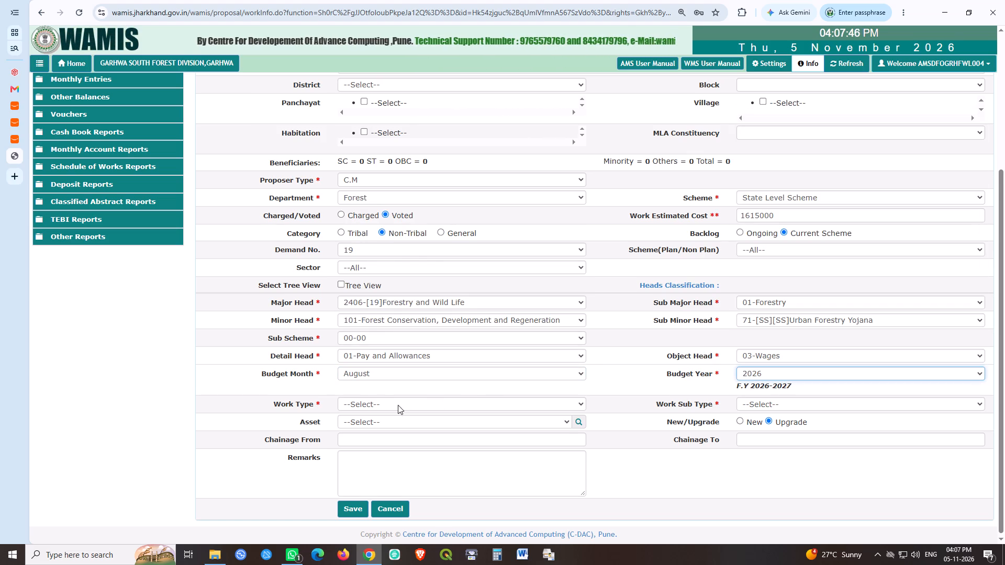
Classify the work as type FOREST with sub type OTHERS and save the letter 560 wages entry.
{"action": "left_click", "coordinate": [385, 401]}
{"action": "left_click", "coordinate": [374, 274]}
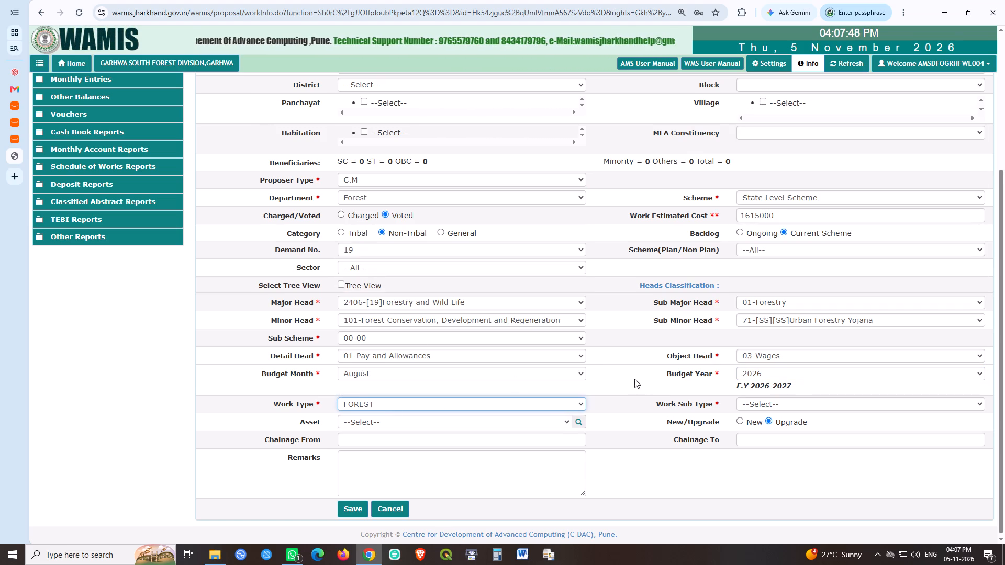
{"action": "left_click", "coordinate": [755, 402]}
{"action": "left_click", "coordinate": [761, 433]}
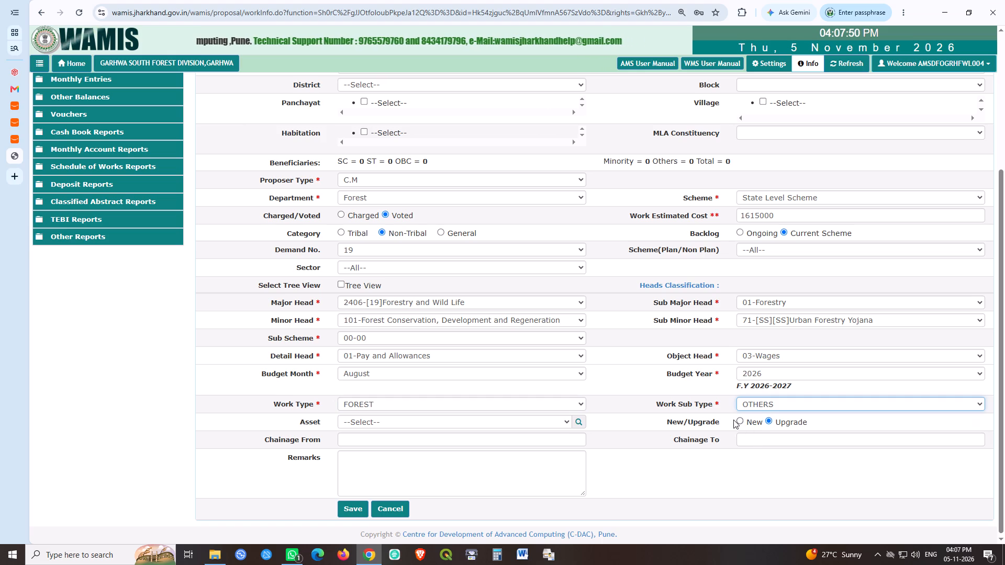
{"action": "left_click", "coordinate": [346, 508]}
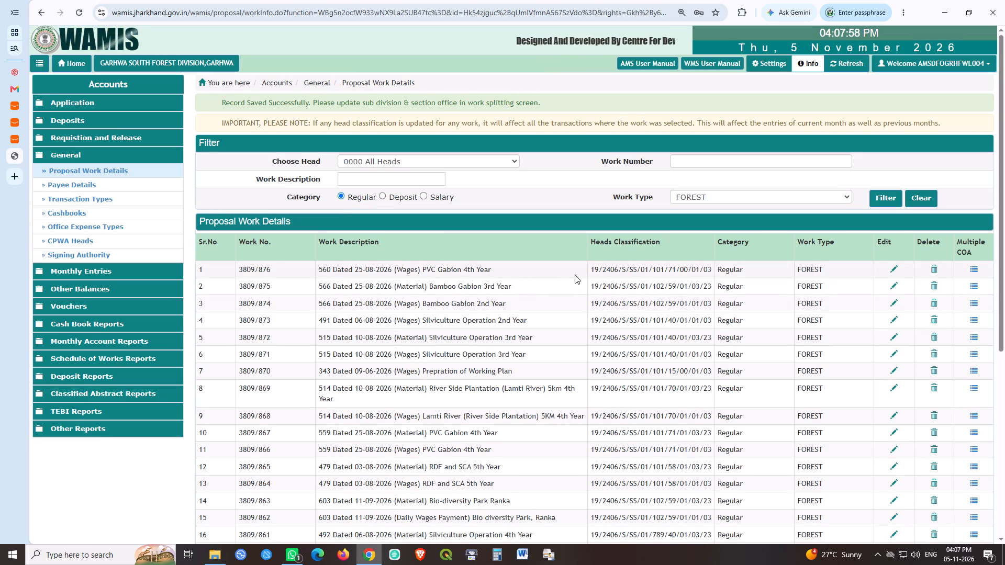
Start a new proposal work entry from the end of the Proposal Work Details list.
{"action": "scroll", "coordinate": [575, 275], "scroll_direction": "down", "scroll_amount": 7}
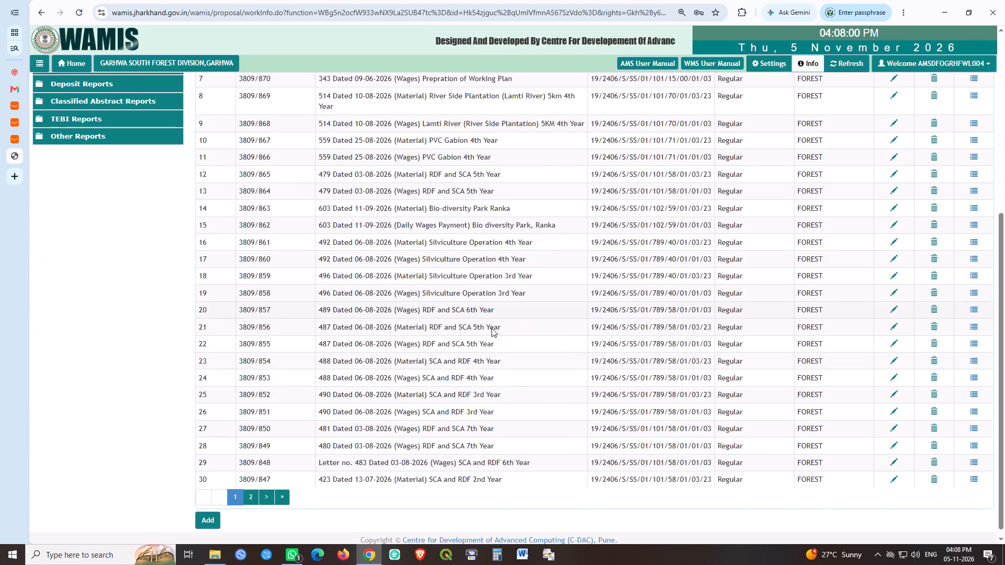
{"action": "scroll", "coordinate": [492, 328], "scroll_direction": "down", "scroll_amount": 3}
{"action": "left_click", "coordinate": [194, 512]}
{"action": "left_click", "coordinate": [207, 510]}
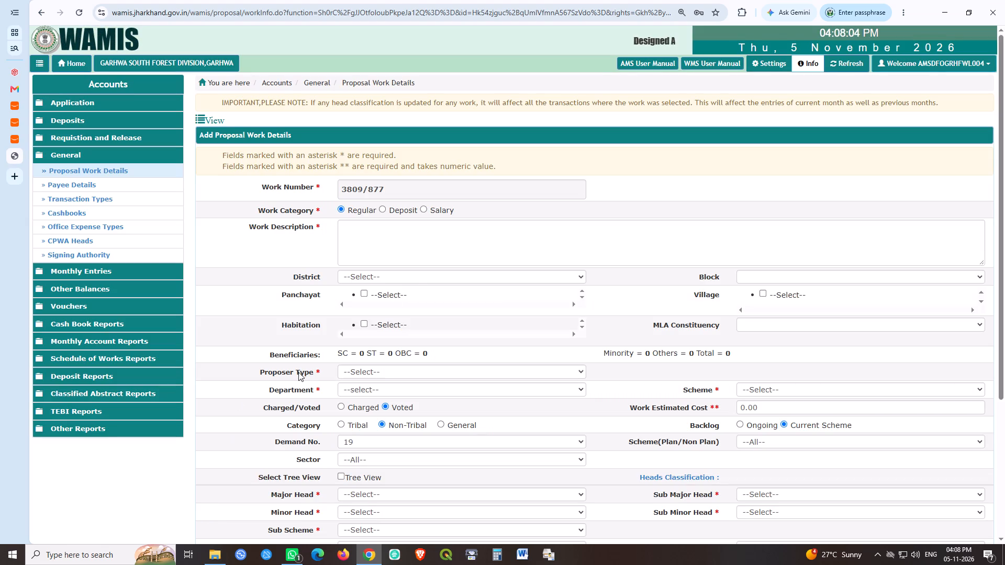
Enter the Work Description "560 Dated 25-08-2026 (Material) PVC Gabion 4th Year".
{"action": "left_click", "coordinate": [392, 223]}
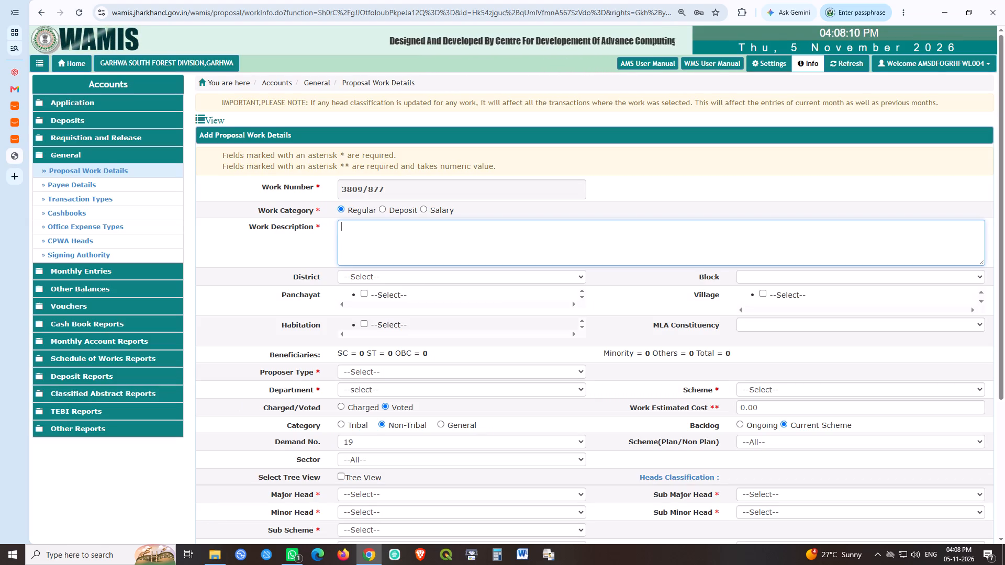
{"action": "type", "text": "560 Da"}
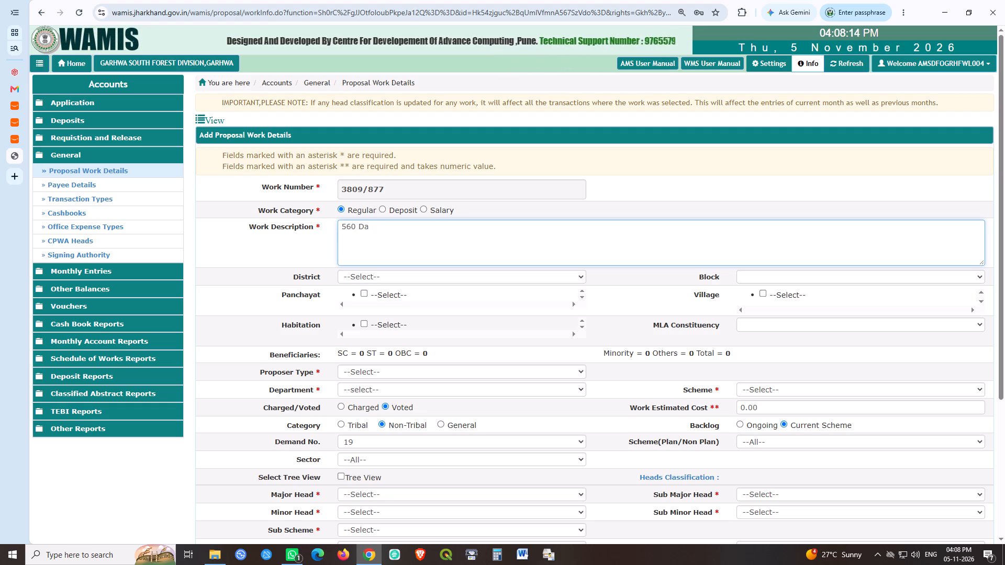
{"action": "type", "text": "ted"}
{"action": "key", "text": "space"}
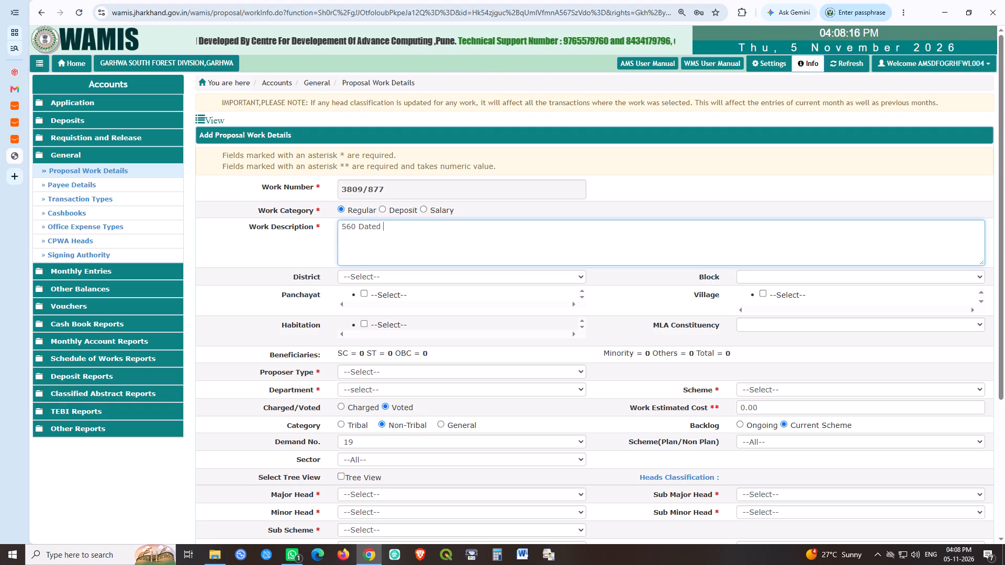
{"action": "type", "text": "08-"}
{"action": "key", "text": "BackSpace"}
{"action": "key", "text": "BackSpace"}
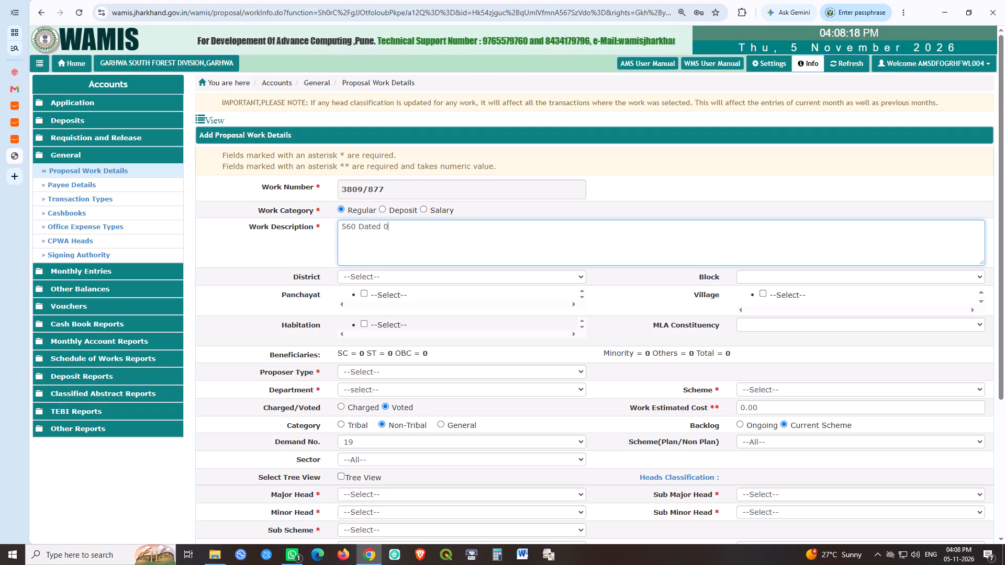
{"action": "key", "text": "BackSpace"}
{"action": "type", "text": "25-08-2026 (Material)"}
{"action": "key", "text": "space"}
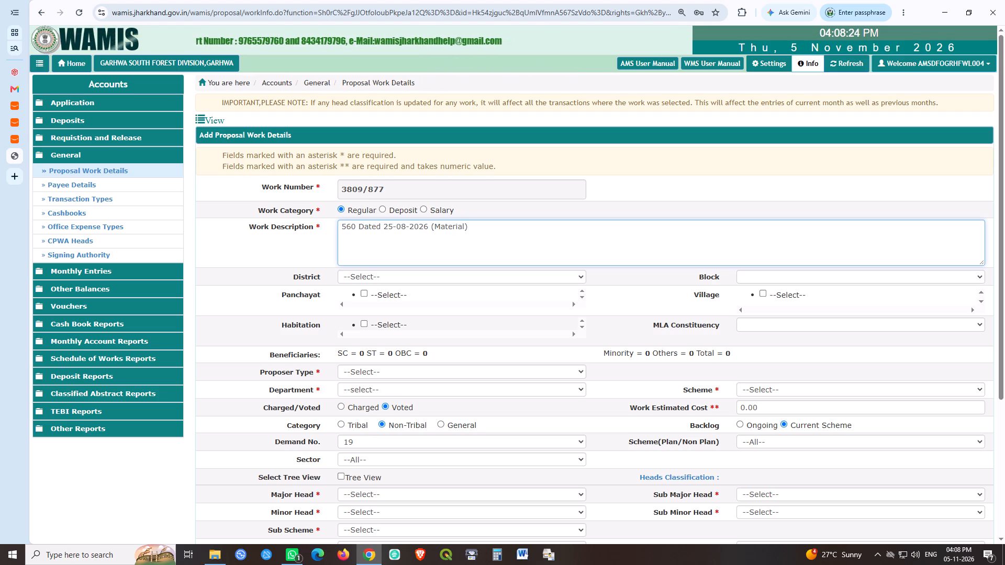
{"action": "type", "text": "PC"}
{"action": "key", "text": "BackSpace"}
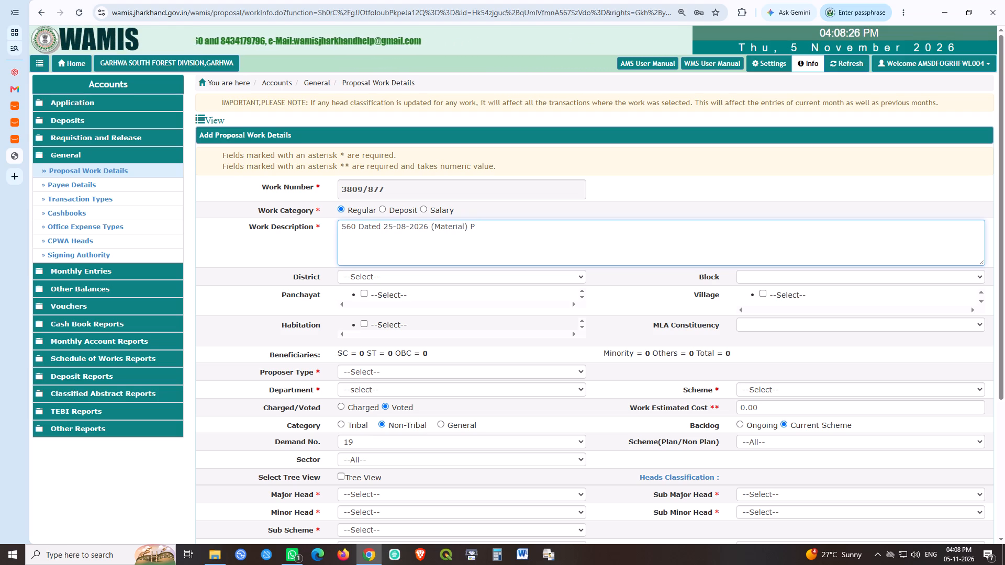
{"action": "type", "text": "VC Gabion"}
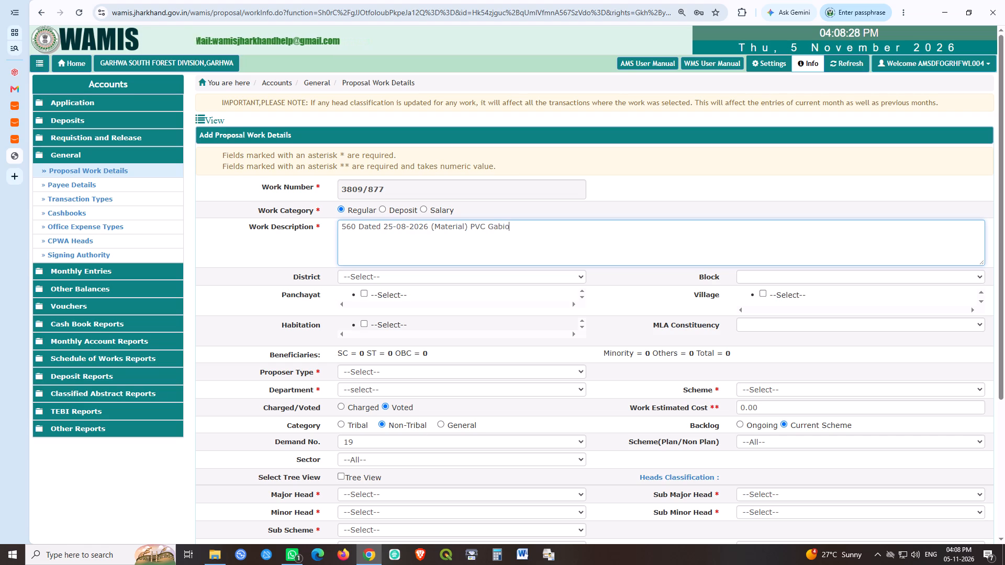
{"action": "key", "text": "space"}
{"action": "type", "text": "4th Year"}
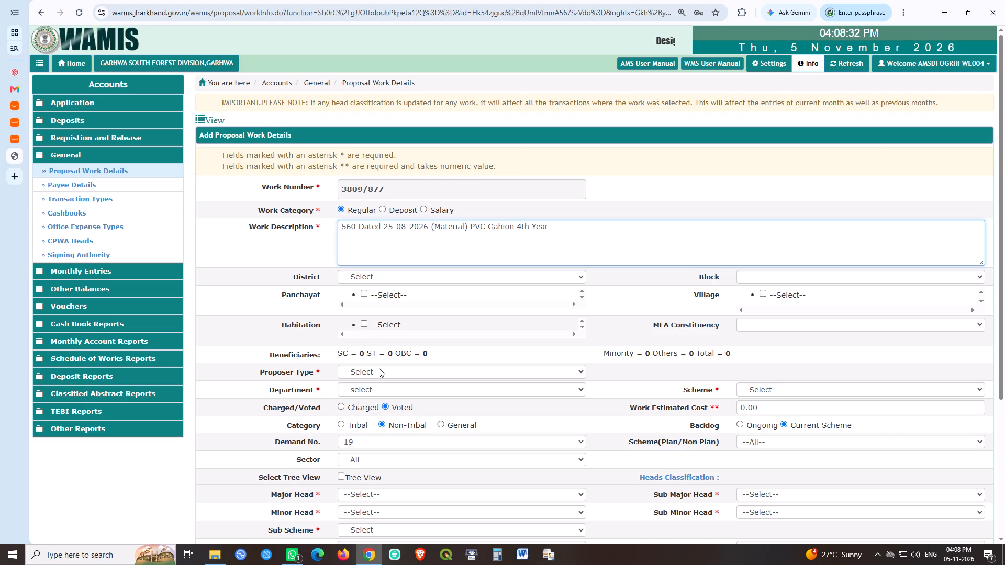
Set the Proposer Type to C.M, Department to Forest, Scheme to State Level Scheme and Work Estimated Cost to 325000.
{"action": "left_click", "coordinate": [379, 368]}
{"action": "key", "text": "c"}
{"action": "key", "text": "Tab"}
{"action": "key", "text": "Tab"}
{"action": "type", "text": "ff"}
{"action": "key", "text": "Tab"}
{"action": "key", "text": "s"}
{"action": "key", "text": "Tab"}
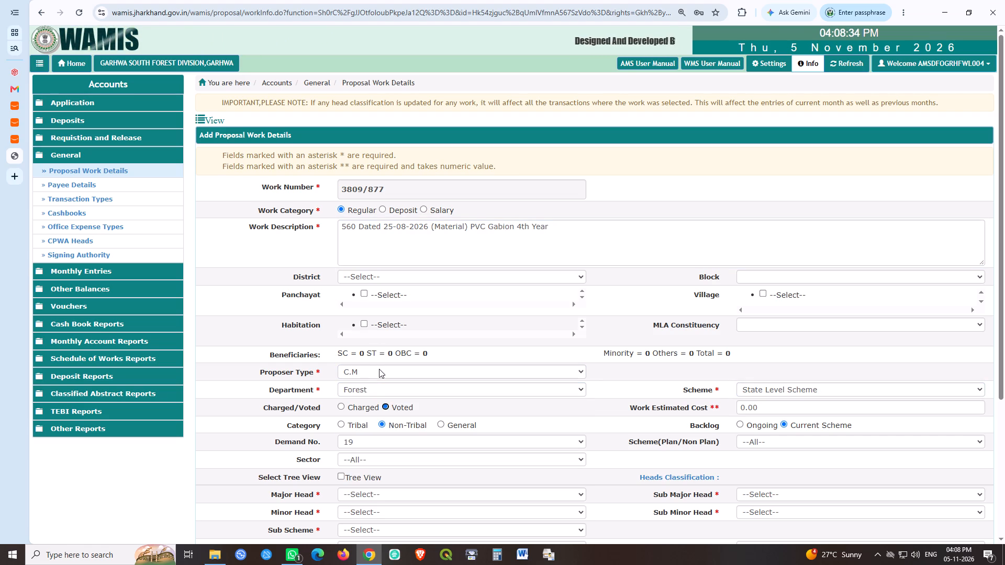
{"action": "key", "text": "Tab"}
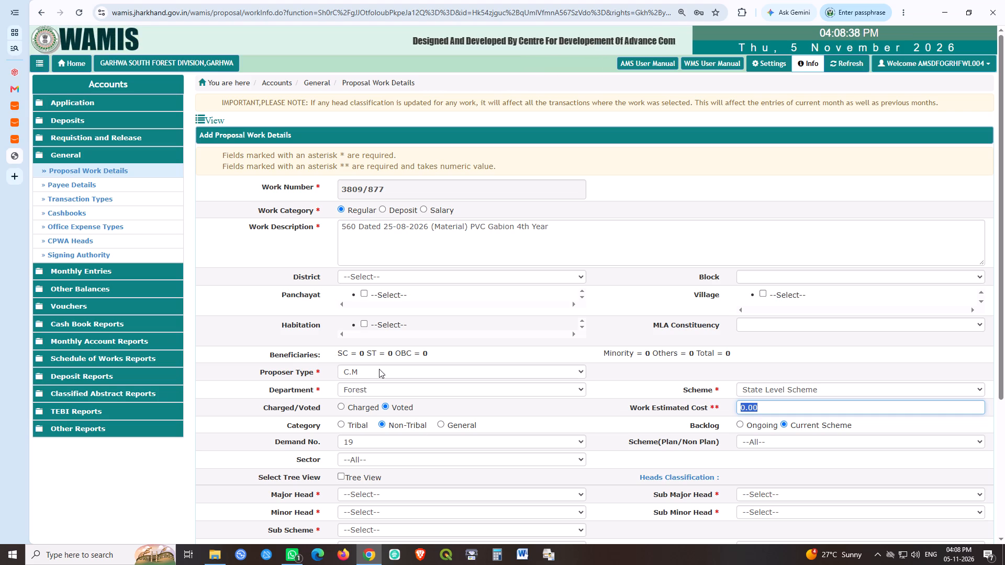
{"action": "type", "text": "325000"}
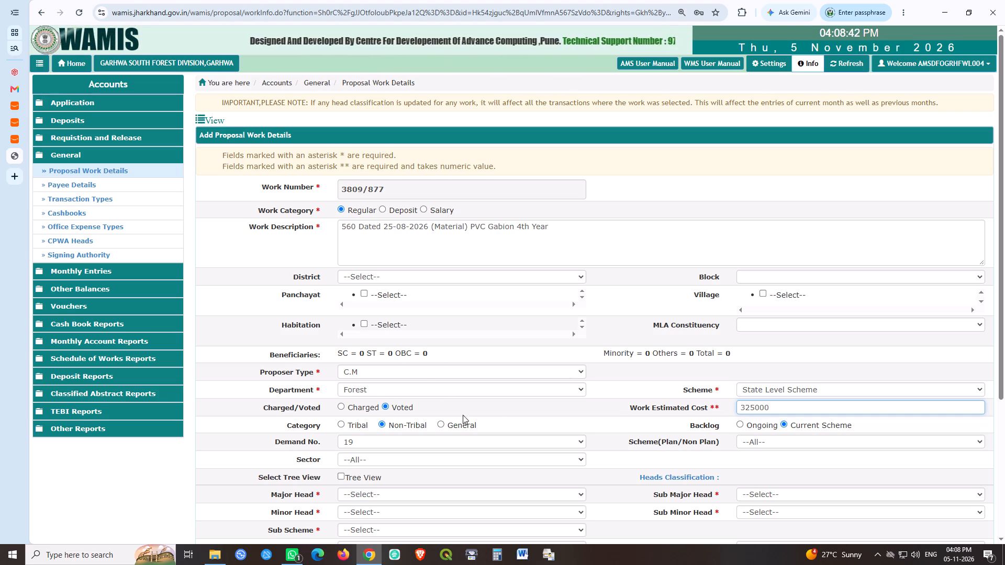
Set the Major Head to 2406-[19]Forestry and Wild Life, Sub Major Head to 01-Forestry and Minor Head to 101-Forest Conservation, Development and Regeneration.
{"action": "scroll", "coordinate": [609, 408], "scroll_direction": "down", "scroll_amount": 4}
{"action": "left_click", "coordinate": [400, 291]}
{"action": "left_click", "coordinate": [397, 304]}
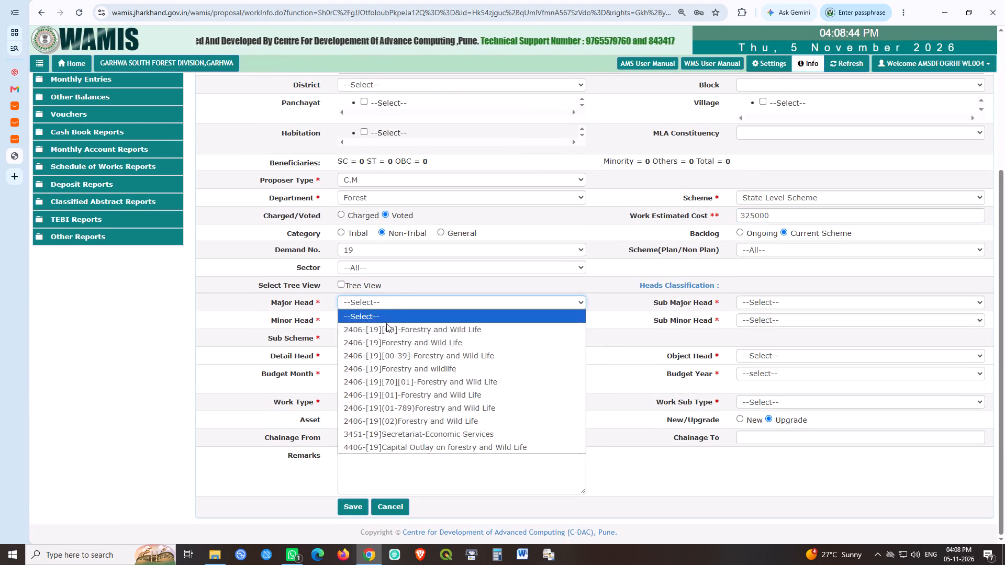
{"action": "left_click", "coordinate": [382, 342]}
{"action": "left_click", "coordinate": [787, 300]}
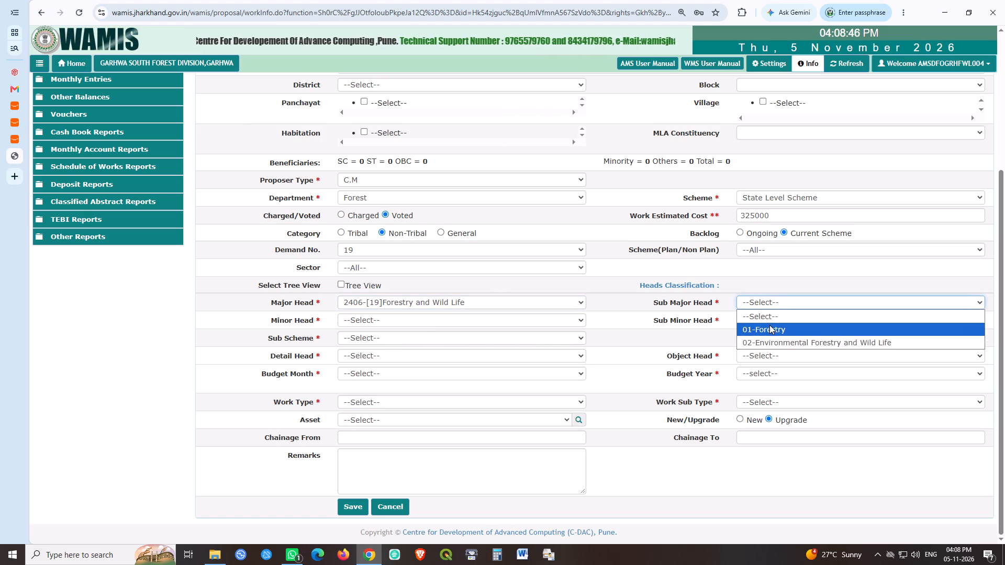
{"action": "left_click", "coordinate": [769, 325]}
{"action": "left_click", "coordinate": [419, 320]}
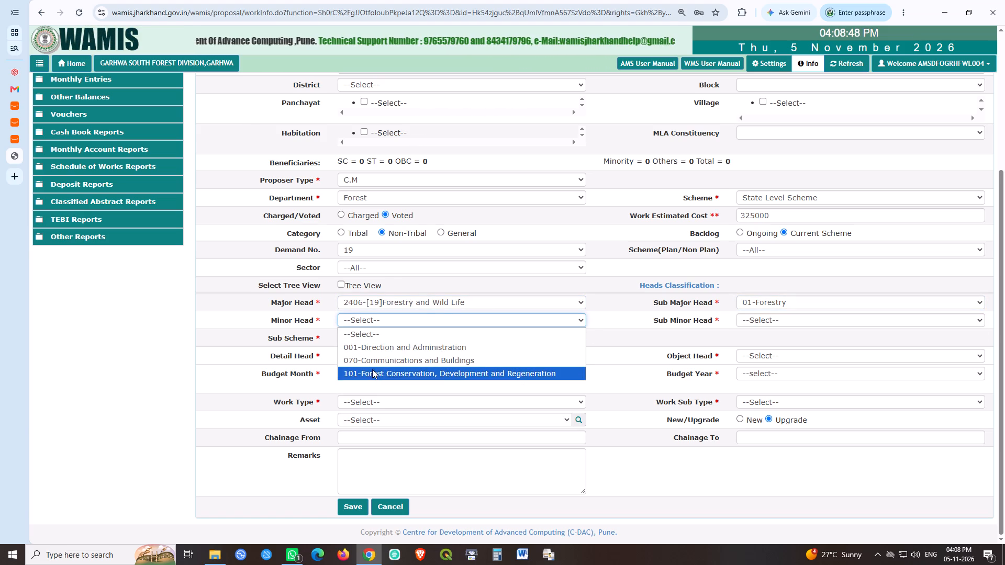
{"action": "left_click", "coordinate": [372, 369]}
Set the Sub Minor Head to 71-[SS][SS]Urban Forestry Yojana and the Sub Scheme to 00-00.
{"action": "left_click", "coordinate": [778, 318]}
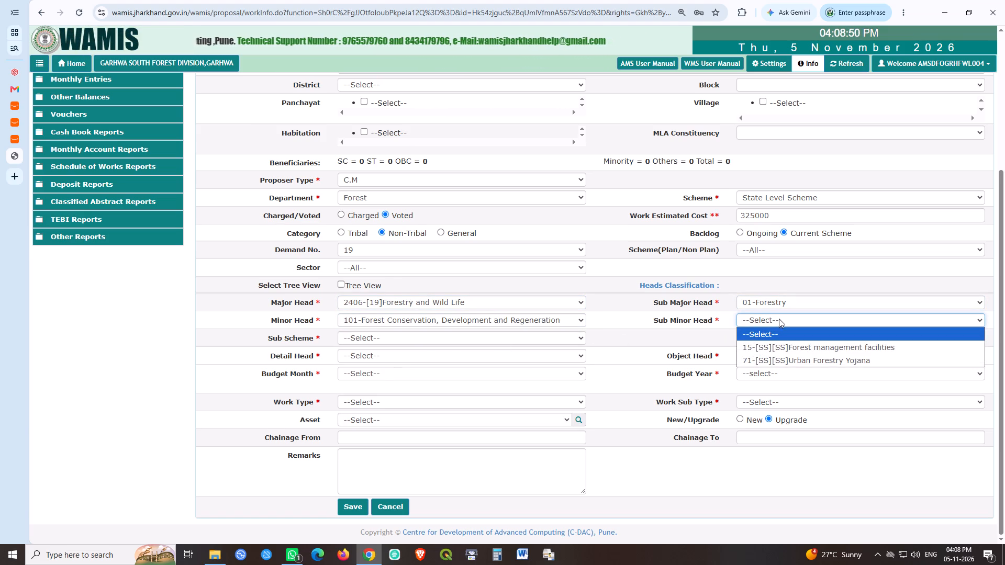
{"action": "left_click", "coordinate": [777, 355]}
{"action": "left_click", "coordinate": [400, 333]}
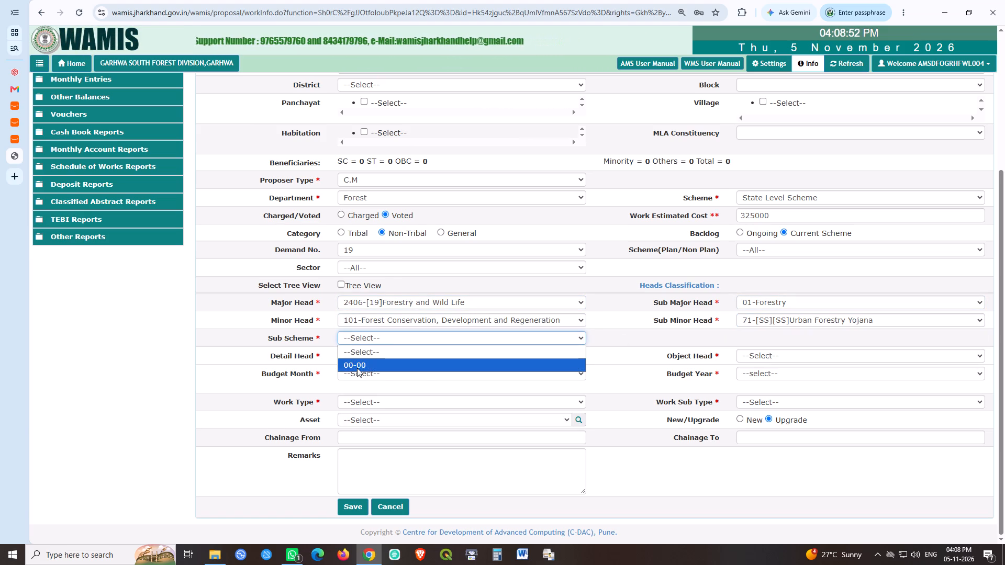
{"action": "left_click", "coordinate": [357, 368]}
Set the Detail Head to 03-Administrative Expenses and the Object Head to 23-Supply and Materia.
{"action": "left_click", "coordinate": [386, 360]}
{"action": "left_click", "coordinate": [362, 394]}
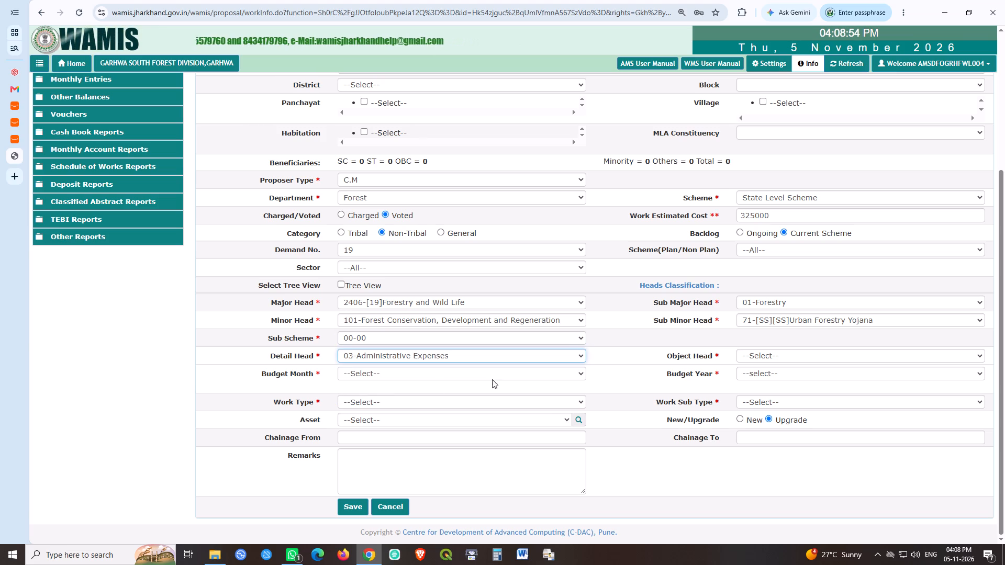
{"action": "left_click", "coordinate": [761, 356]}
{"action": "left_click", "coordinate": [764, 377]}
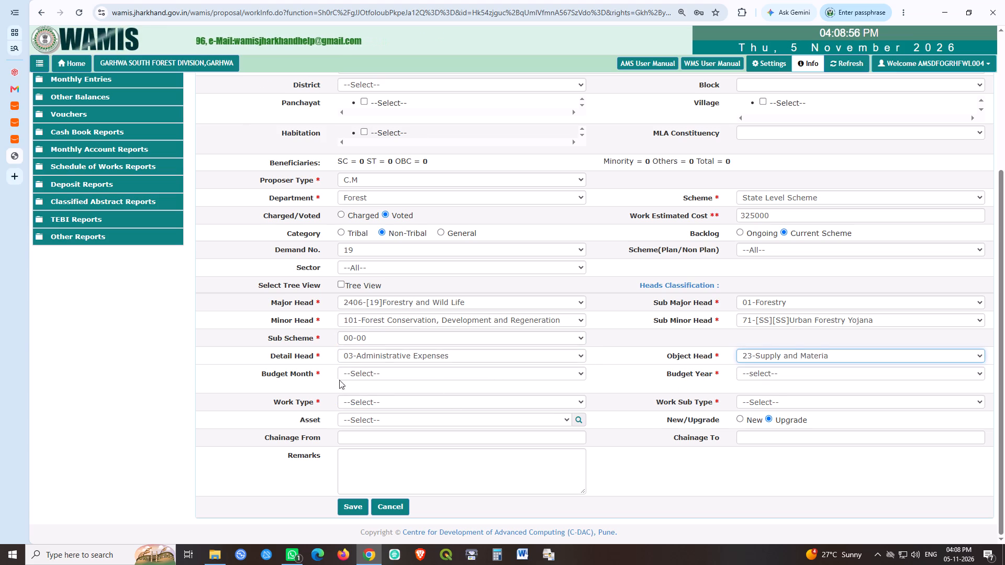
Set the Budget Month to August and the Budget Year to 2026 for the letter 560 material entry.
{"action": "left_click", "coordinate": [344, 374]}
{"action": "left_click", "coordinate": [362, 304]}
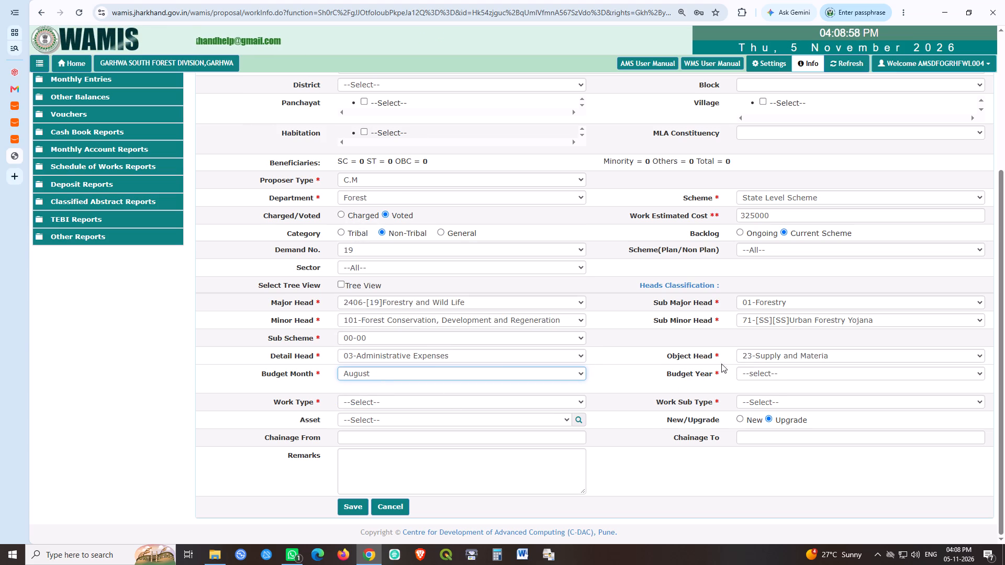
{"action": "left_click", "coordinate": [775, 371]}
{"action": "scroll", "coordinate": [767, 360], "scroll_direction": "down", "scroll_amount": 4}
{"action": "left_click", "coordinate": [767, 360]}
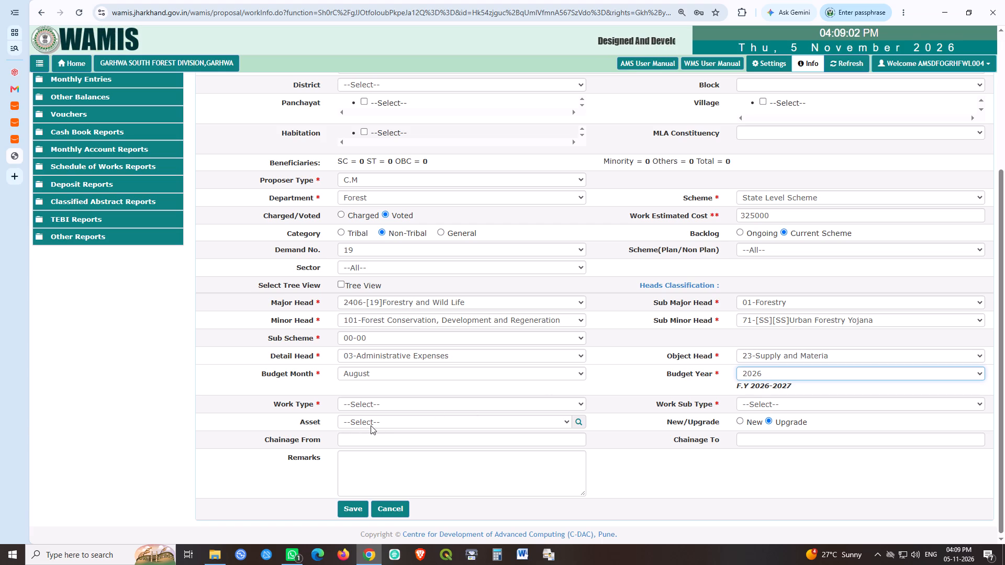
Set the Work Type to FOREST and the Work Sub Type to OTHERS, and save the letter 560 material entry.
{"action": "left_click", "coordinate": [382, 405]}
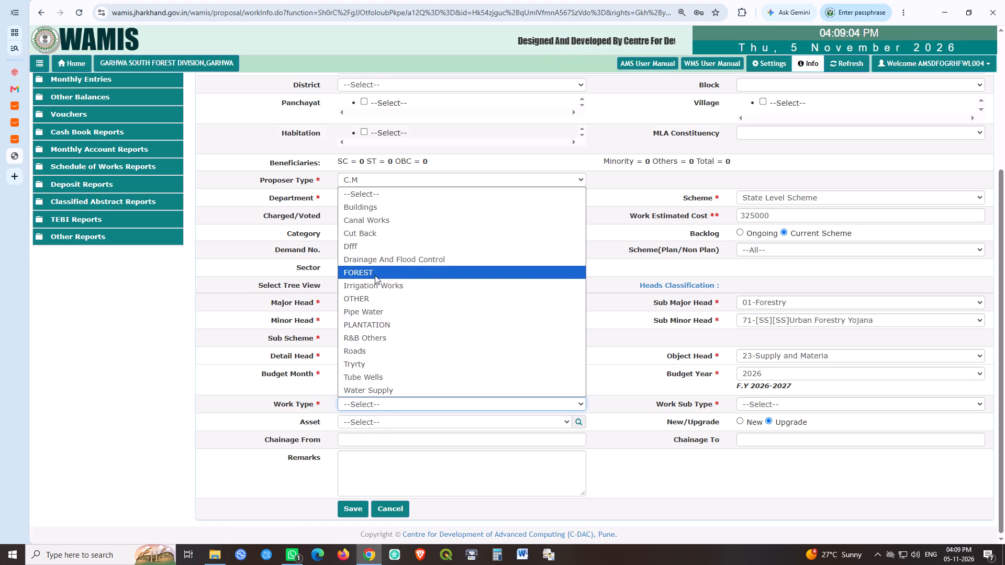
{"action": "left_click", "coordinate": [375, 275]}
{"action": "left_click", "coordinate": [763, 405]}
{"action": "left_click", "coordinate": [758, 428]}
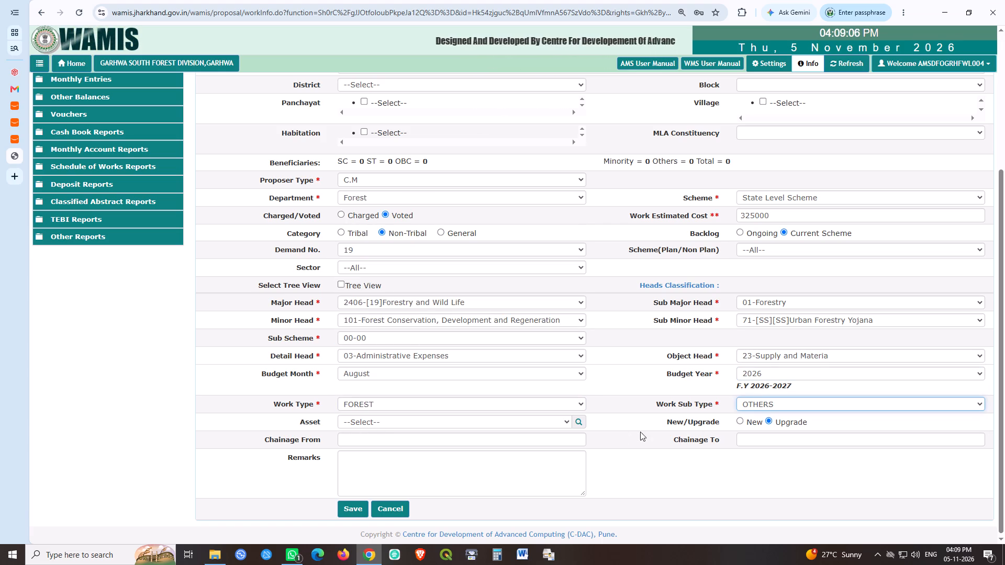
{"action": "left_click", "coordinate": [344, 510]}
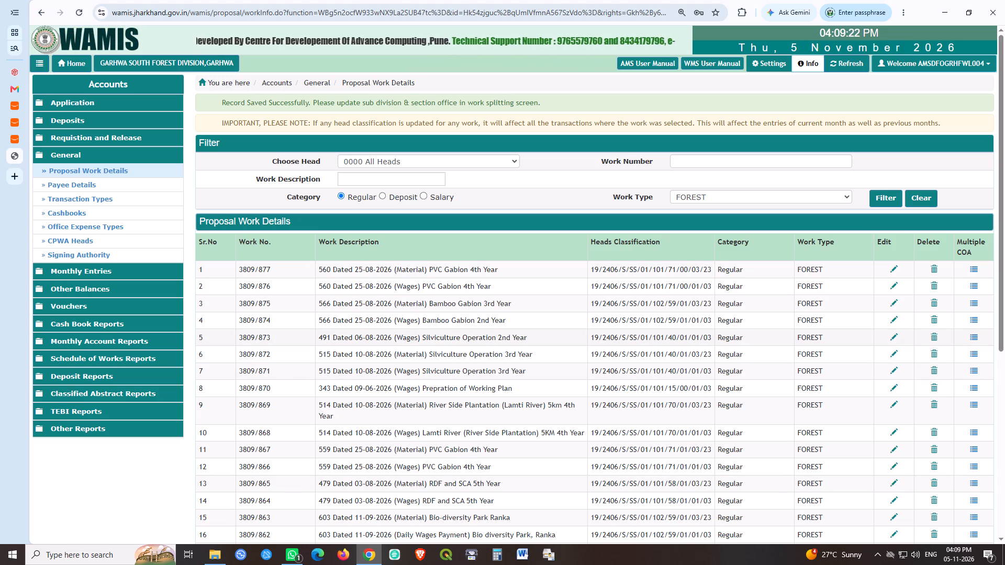
Add a new proposal work with the description "343 Dated 09-06-2026 (Material) Prepration of Working Plan".
{"action": "scroll", "coordinate": [367, 445], "scroll_direction": "down", "scroll_amount": 3}
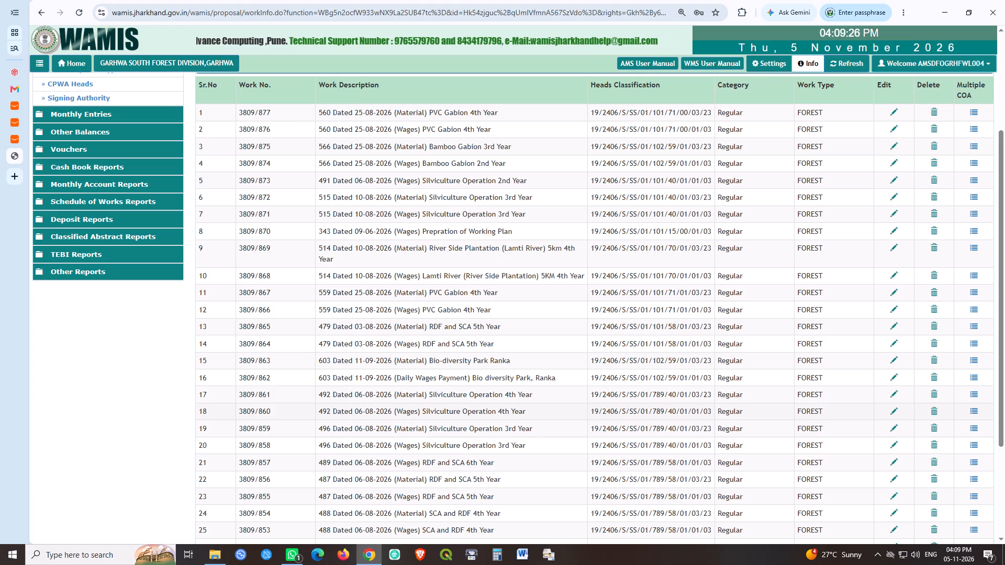
{"action": "scroll", "coordinate": [365, 359], "scroll_direction": "down", "scroll_amount": 9}
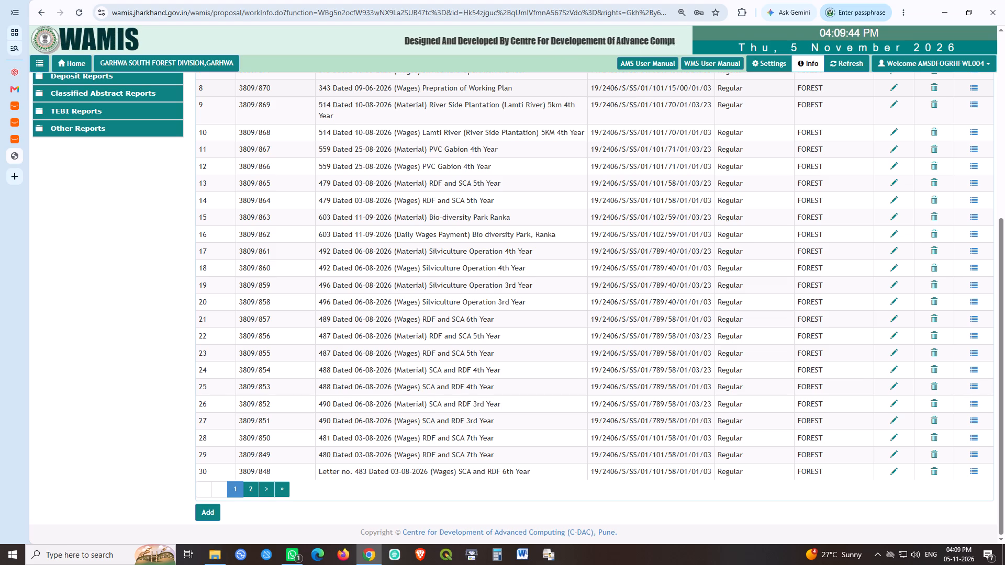
{"action": "left_click", "coordinate": [213, 508]}
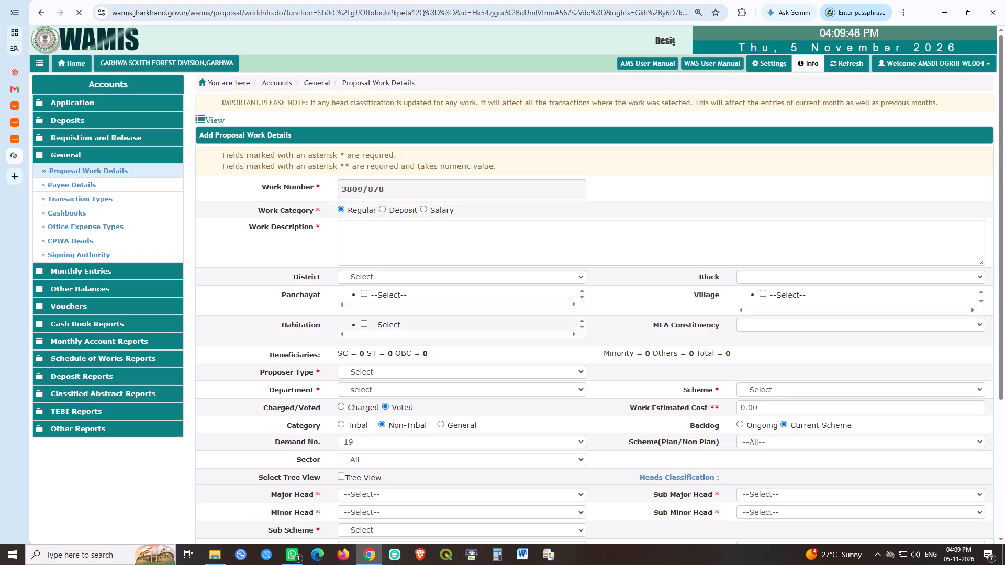
{"action": "left_click", "coordinate": [425, 219]}
{"action": "left_click", "coordinate": [425, 221]}
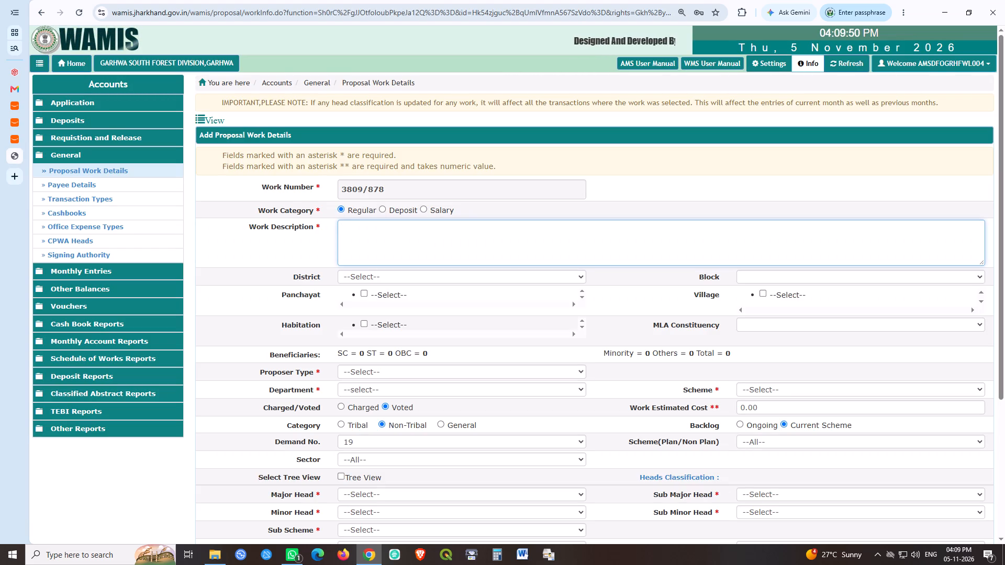
{"action": "type", "text": "343 Dated"}
{"action": "key", "text": "space"}
{"action": "type", "text": "09-06-2026 ("}
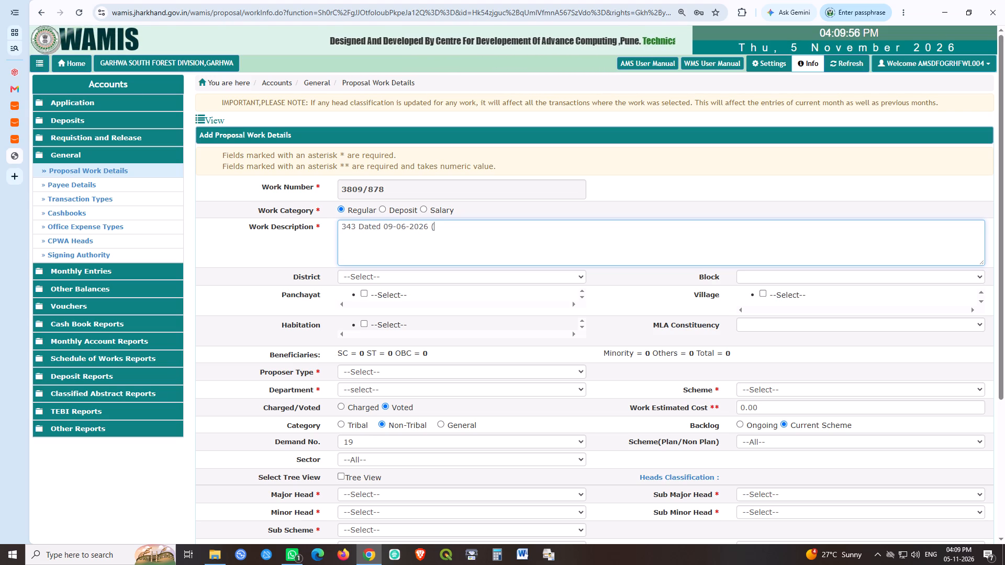
{"action": "type", "text": "Materia"}
{"action": "key", "text": "BackSpace"}
{"action": "key", "text": "BackSpace"}
{"action": "key", "text": "BackSpace"}
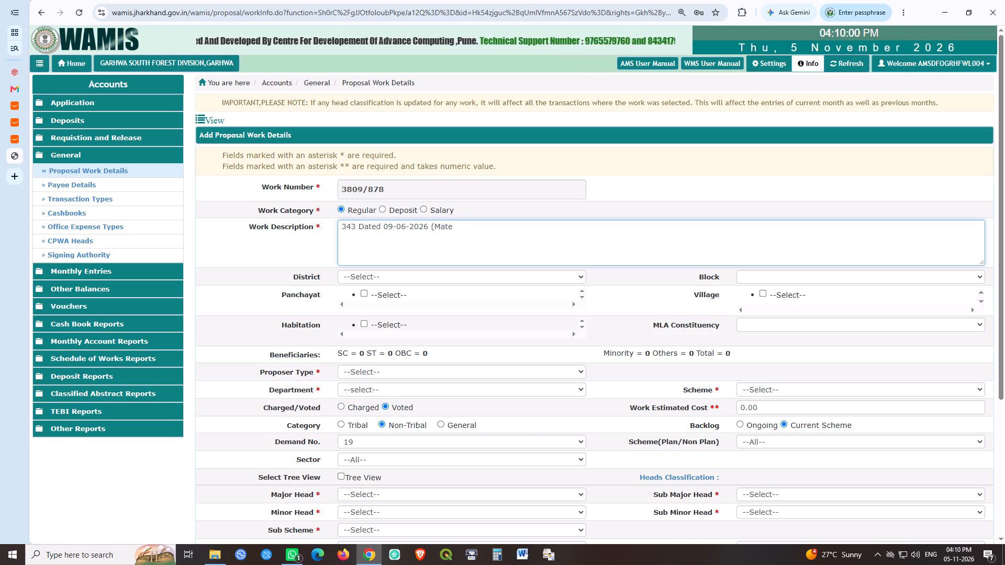
{"action": "type", "text": "rial"}
{"action": "type", "text": ")"}
{"action": "key", "text": "space"}
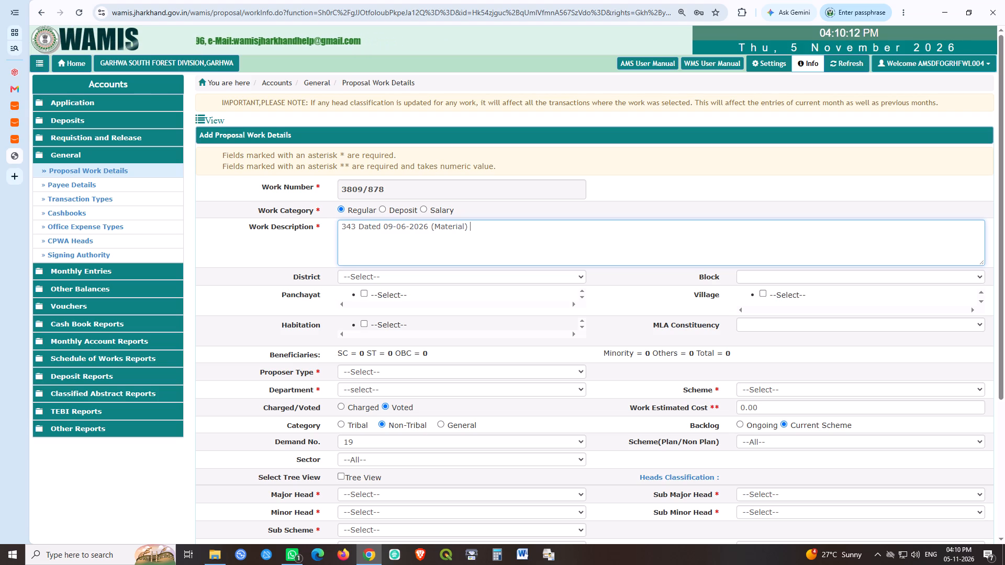
{"action": "key", "text": "shift+p"}
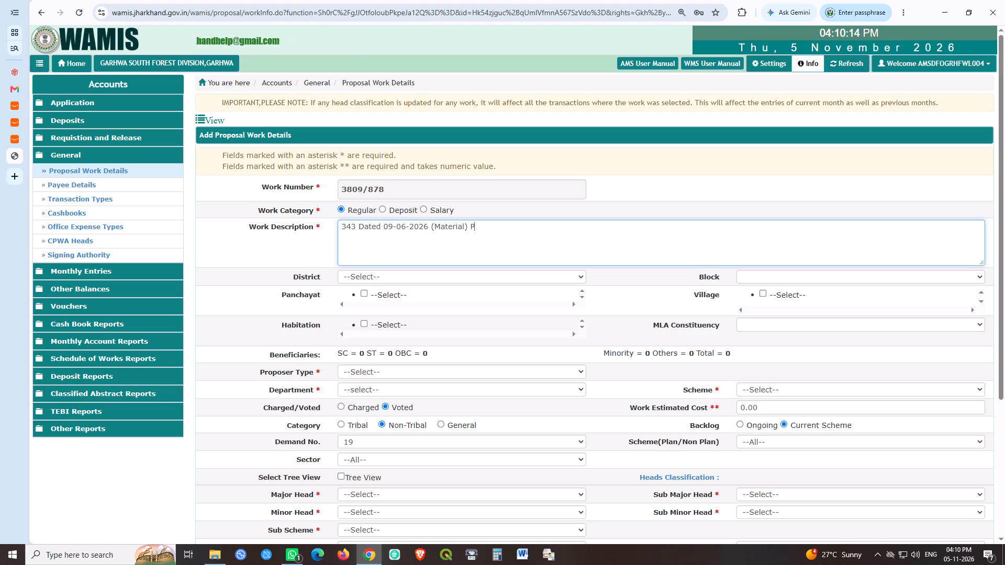
{"action": "type", "text": "repratio"}
{"action": "key", "text": "space"}
{"action": "key", "text": "BackSpace"}
{"action": "type", "text": "n of Working"}
{"action": "key", "text": "space"}
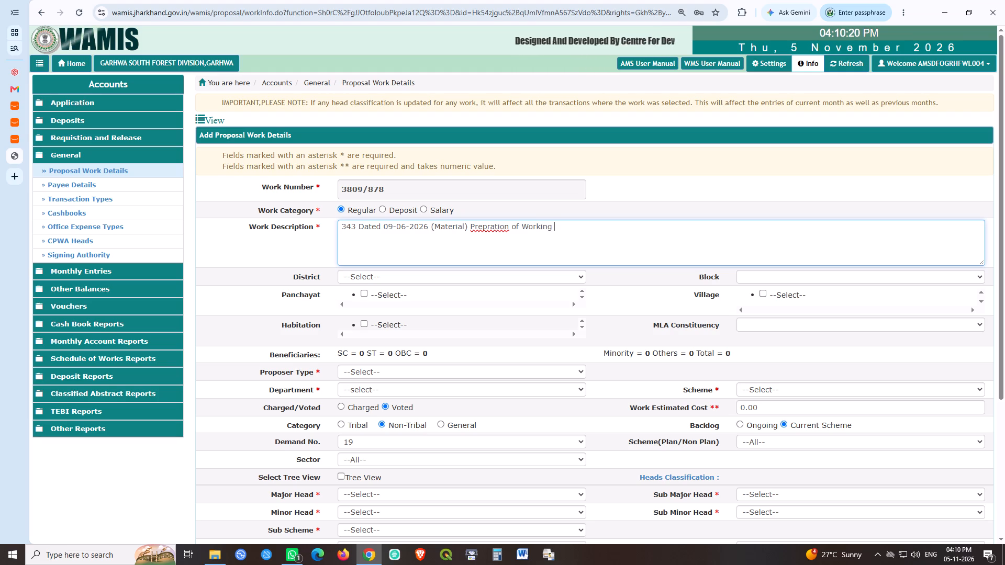
{"action": "type", "text": "Plan"}
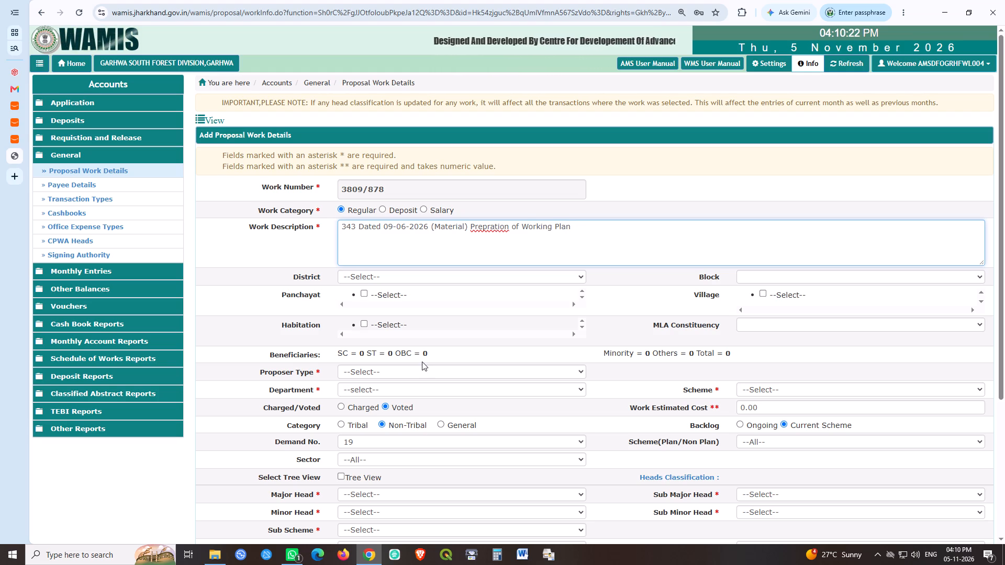
Set the Proposer Type to C.M, Department to Forest, Scheme to State Level Scheme and Work Estimated Cost to 3479000.
{"action": "left_click", "coordinate": [423, 374]}
{"action": "key", "text": "c"}
{"action": "key", "text": "Tab"}
{"action": "key", "text": "Tab"}
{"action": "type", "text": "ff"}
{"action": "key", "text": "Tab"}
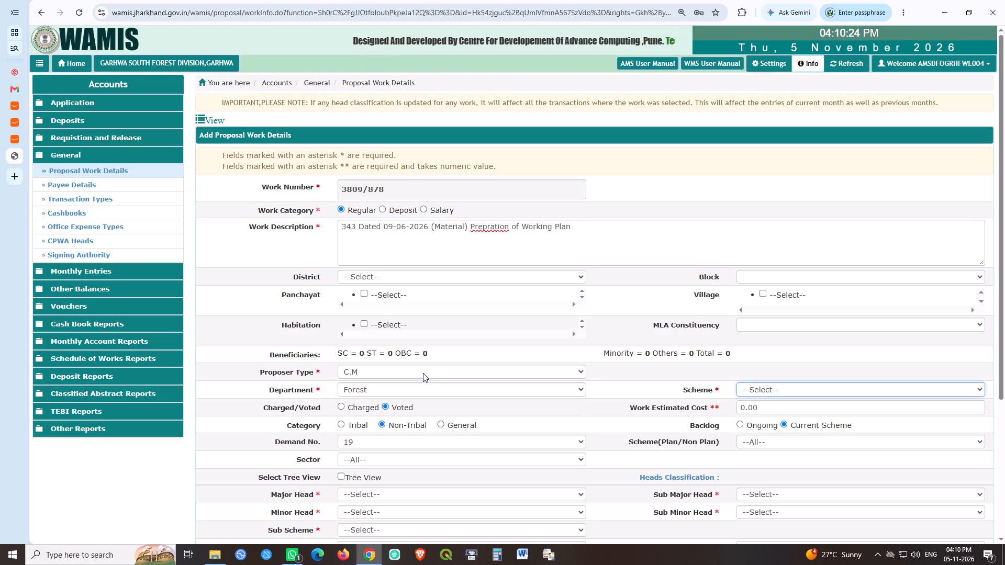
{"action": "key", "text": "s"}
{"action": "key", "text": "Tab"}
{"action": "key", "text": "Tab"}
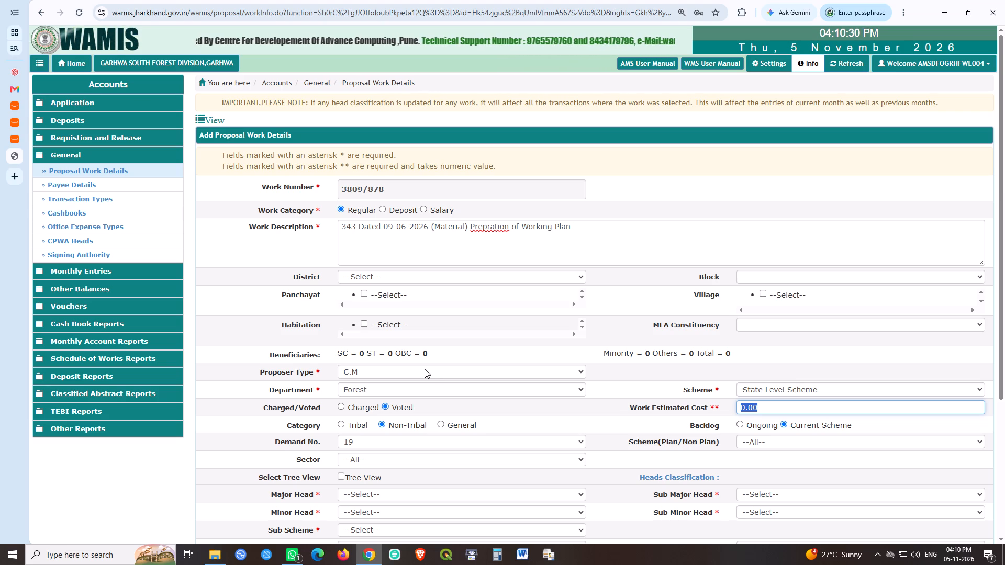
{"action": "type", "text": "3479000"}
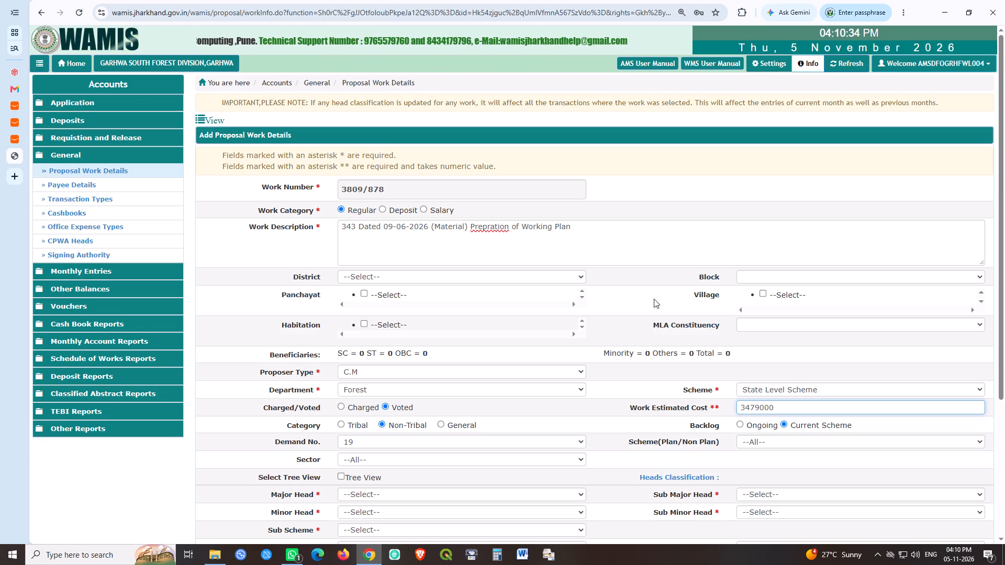
Set the Major Head to 2406-[19]Forestry and Wild Life, Sub Major Head to 01-Forestry and Minor Head to 101-Forest Conservation, Development and Regeneration.
{"action": "scroll", "coordinate": [652, 325], "scroll_direction": "down", "scroll_amount": 4}
{"action": "left_click", "coordinate": [372, 304]}
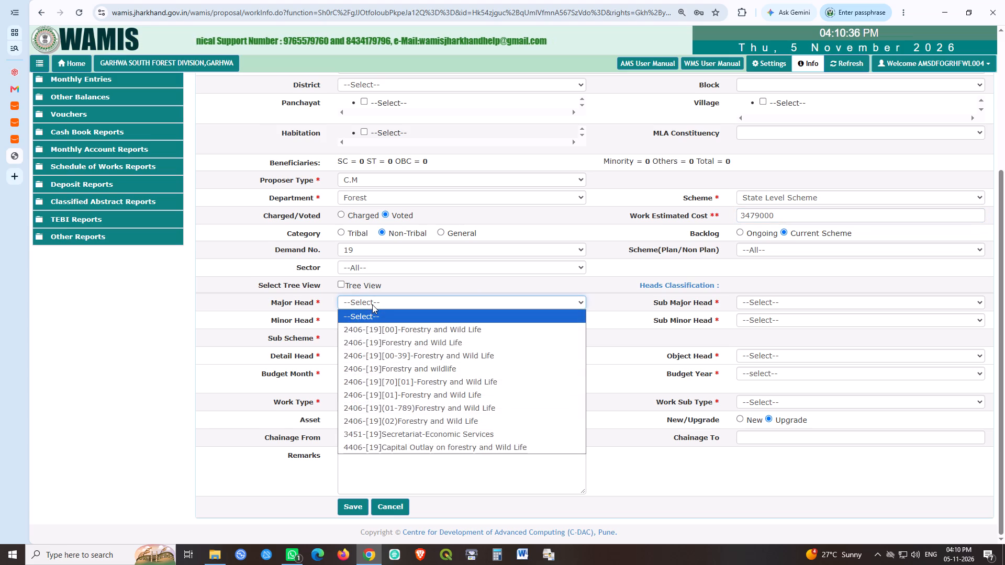
{"action": "left_click", "coordinate": [401, 342]}
{"action": "left_click", "coordinate": [795, 300]}
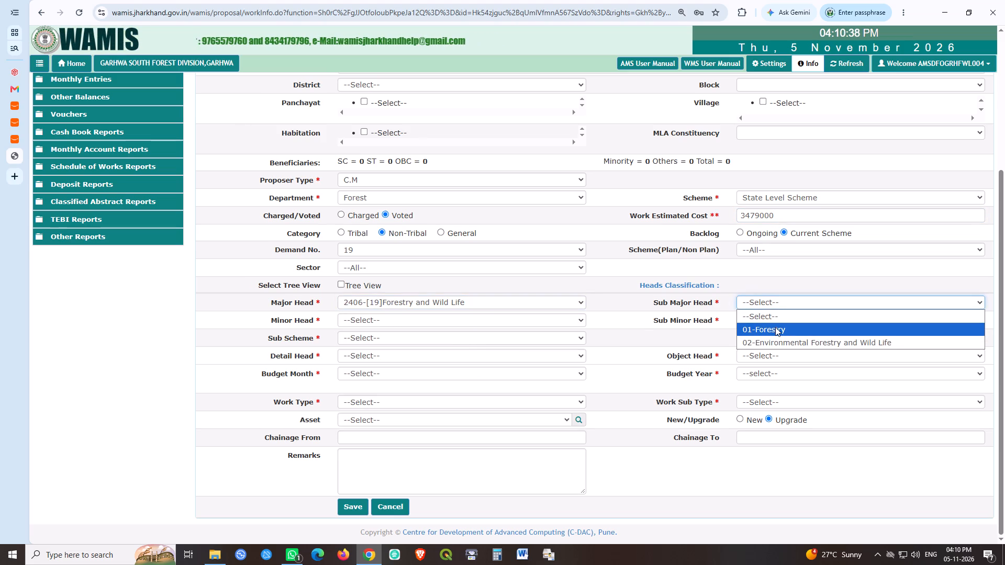
{"action": "left_click", "coordinate": [775, 327]}
{"action": "left_click", "coordinate": [363, 314]}
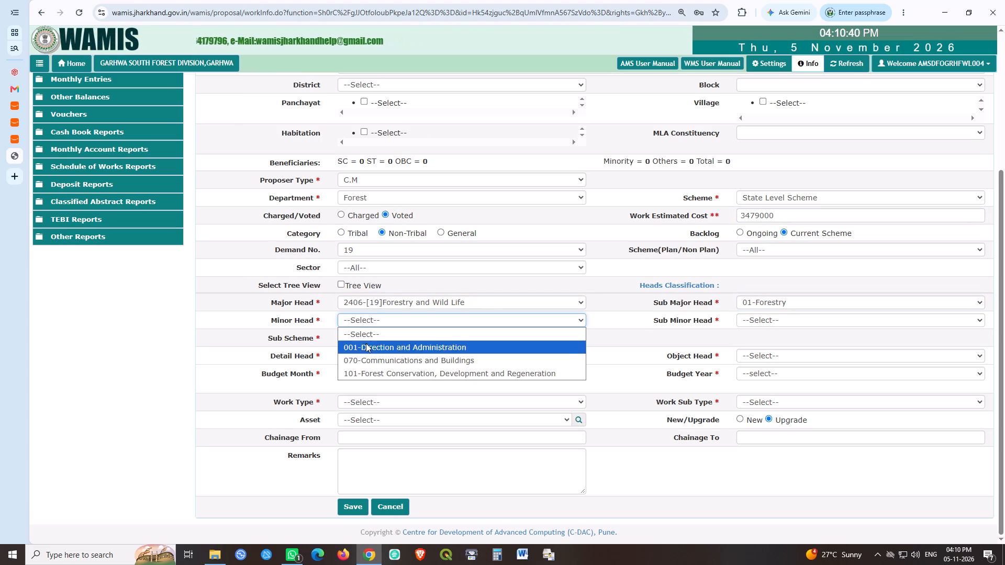
{"action": "left_click", "coordinate": [362, 371]}
Set the Sub Minor Head to 15-[SS][SS]Forest management facilities and the Sub Scheme to 00-00.
{"action": "left_click", "coordinate": [778, 320]}
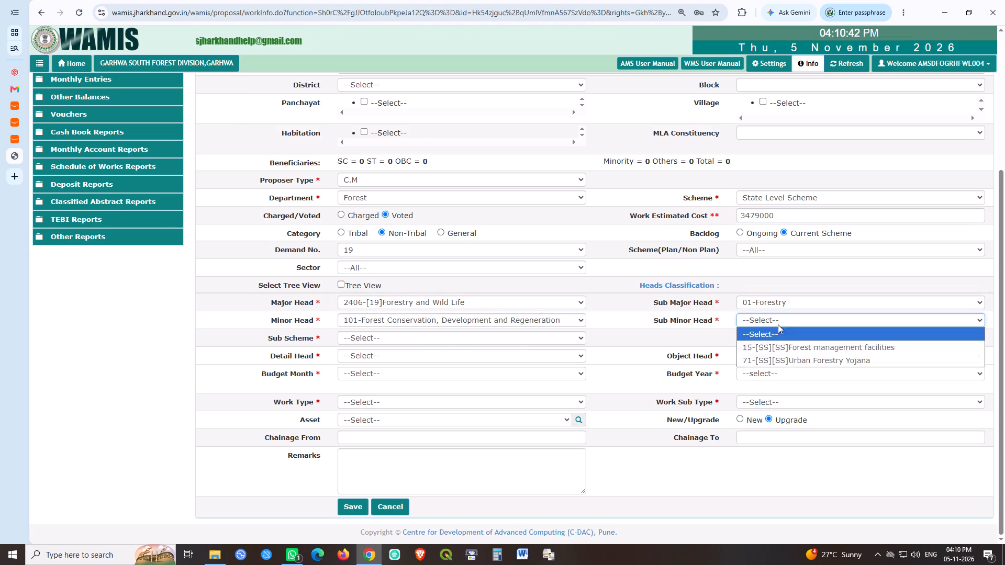
{"action": "left_click", "coordinate": [766, 347]}
{"action": "left_click", "coordinate": [338, 333]}
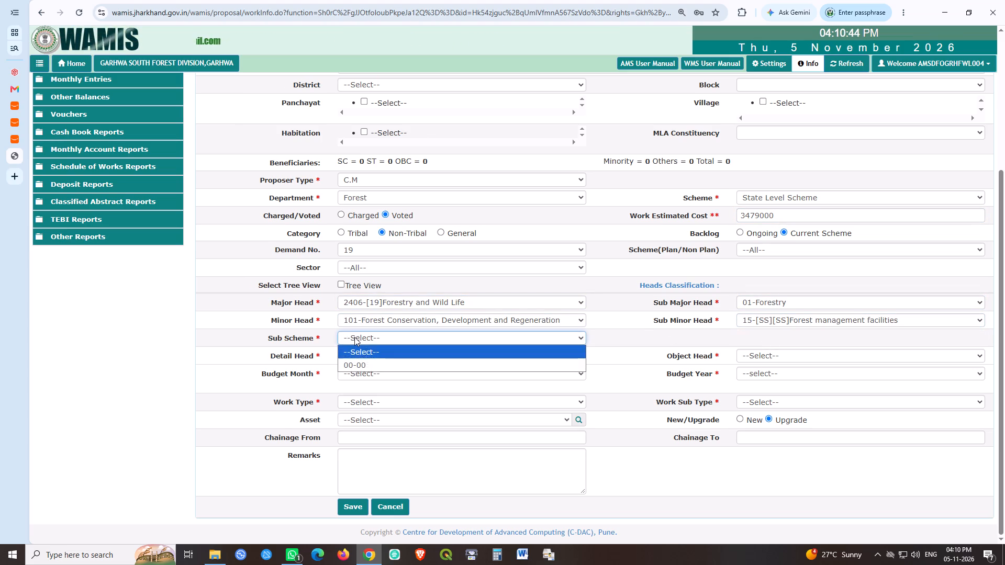
{"action": "left_click", "coordinate": [364, 360]}
Set the Detail Head to 03-Administrative Expenses and the Object Head to 23-Supply and Materials.
{"action": "left_click", "coordinate": [376, 355]}
{"action": "left_click", "coordinate": [373, 395]}
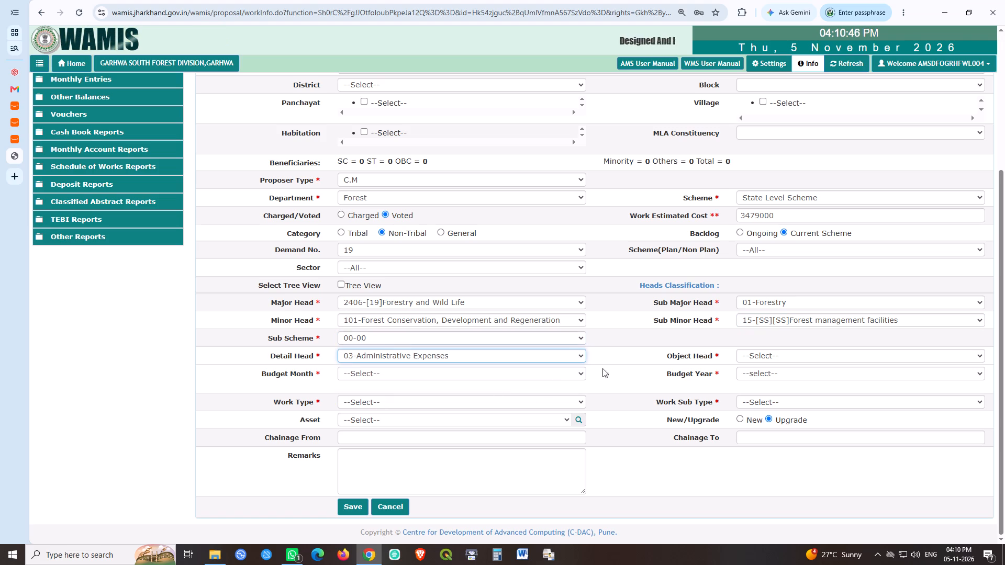
{"action": "left_click", "coordinate": [750, 355]}
{"action": "left_click", "coordinate": [760, 377]}
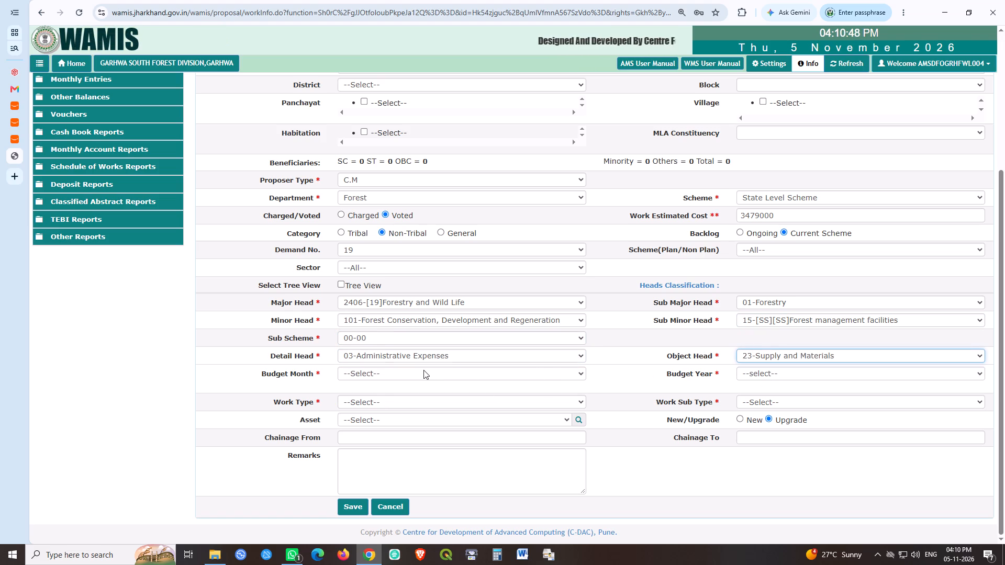
Set the Budget Month to June and the Budget Year to 2026 for the letter 343 material entry.
{"action": "left_click", "coordinate": [423, 370]}
{"action": "left_click", "coordinate": [371, 308]}
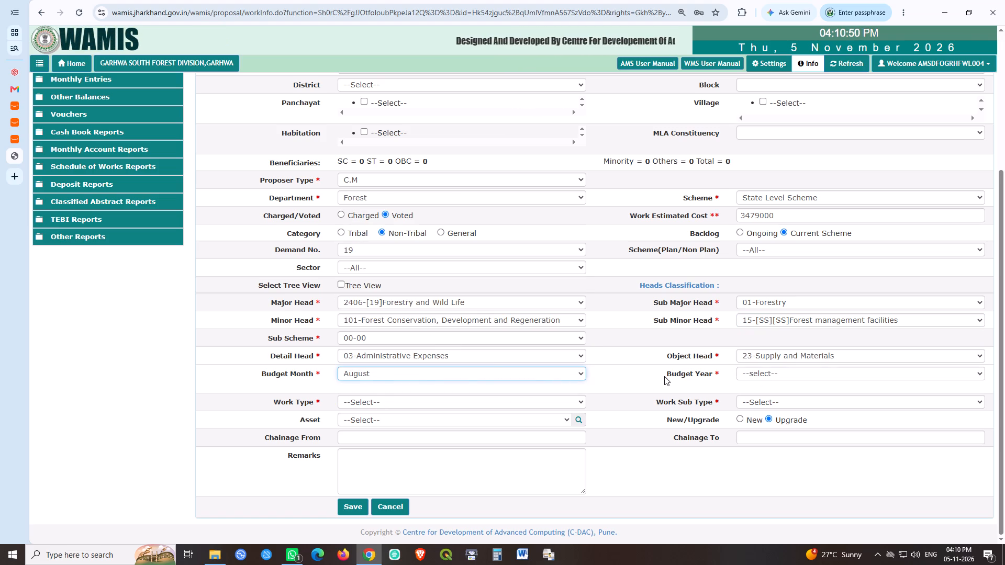
{"action": "left_click", "coordinate": [426, 375]}
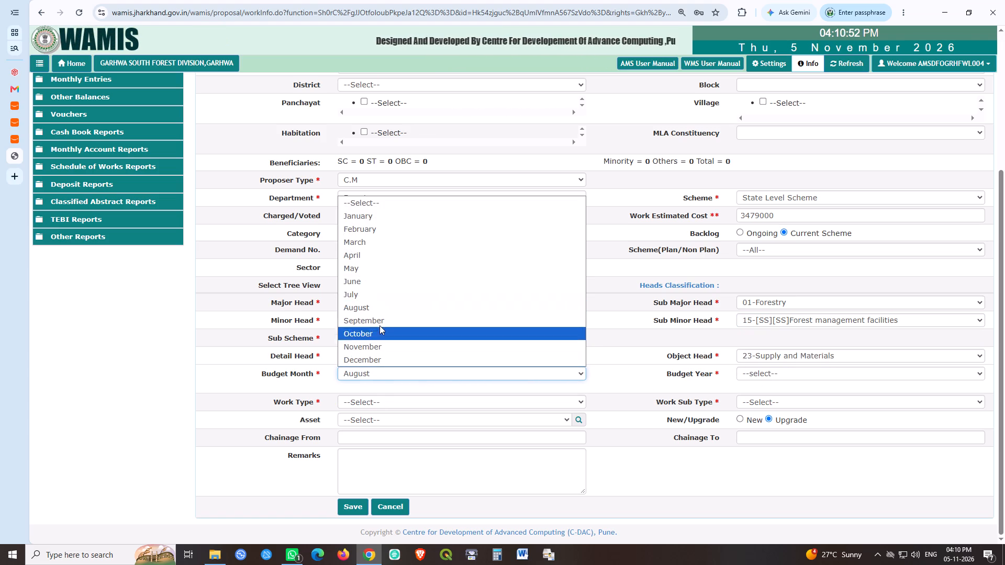
{"action": "left_click", "coordinate": [370, 278]}
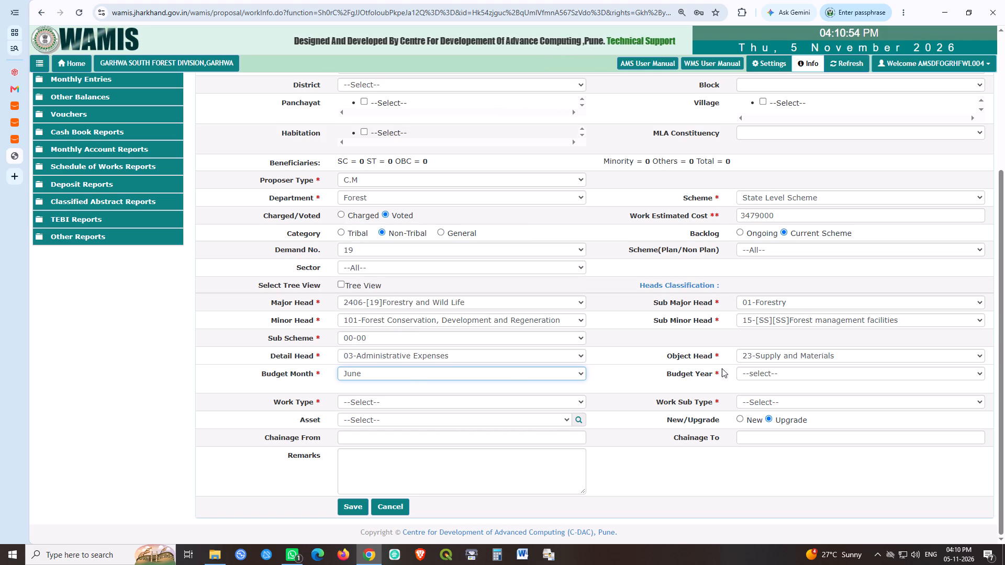
{"action": "left_click", "coordinate": [755, 374]}
{"action": "scroll", "coordinate": [768, 325], "scroll_direction": "down", "scroll_amount": 5}
{"action": "left_click", "coordinate": [764, 354]}
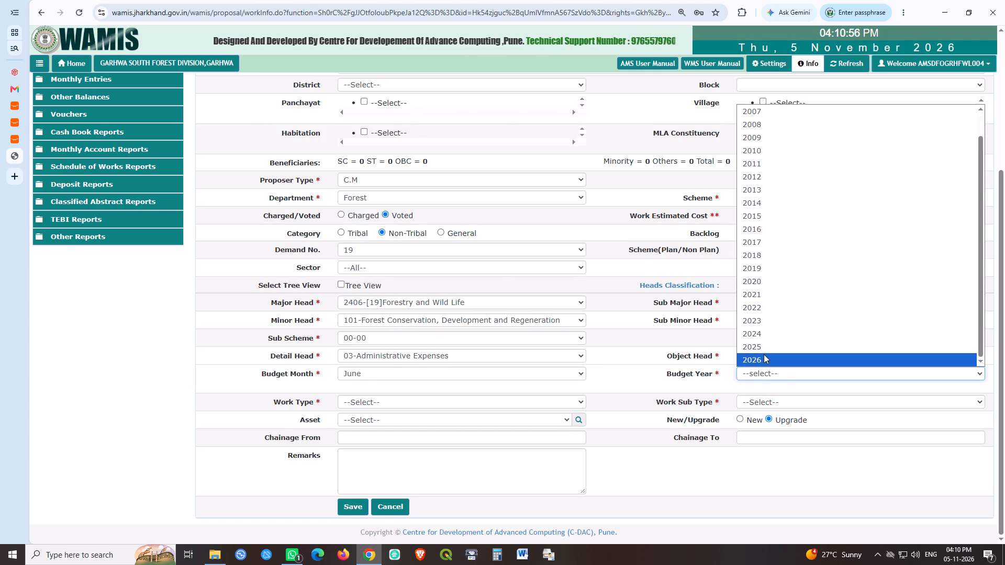
Set the Work Type to FOREST and the Work Sub Type to OTHERS, and save the letter 343 material entry.
{"action": "left_click", "coordinate": [370, 405]}
{"action": "key", "text": "f"}
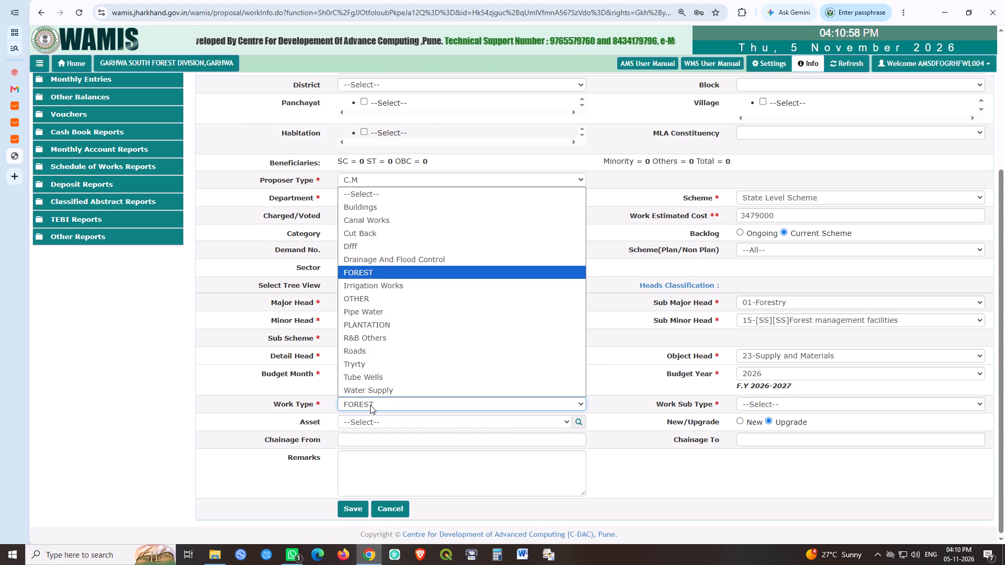
{"action": "key", "text": "Tab"}
{"action": "key", "text": "Tab"}
{"action": "key", "text": "o"}
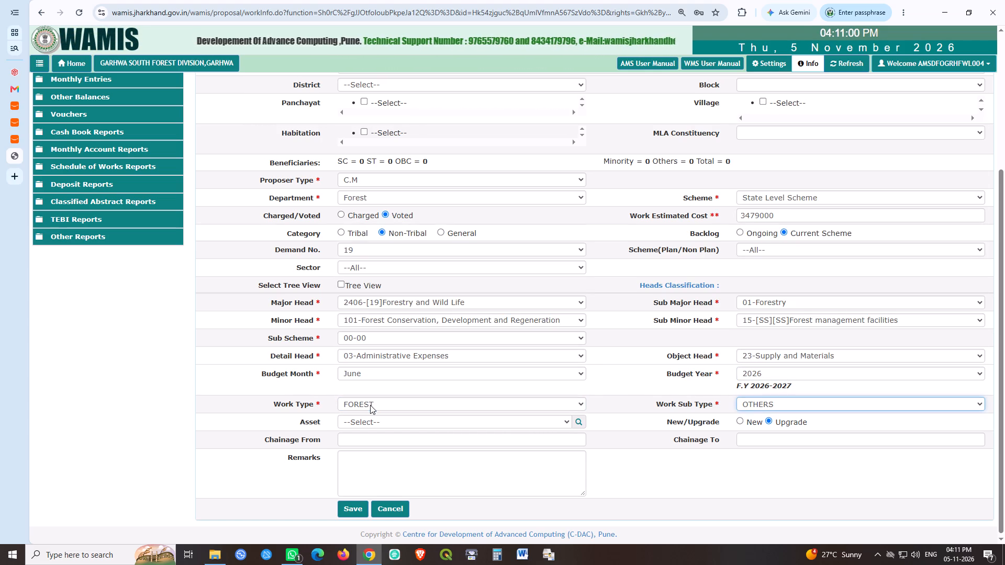
{"action": "left_click", "coordinate": [350, 506]}
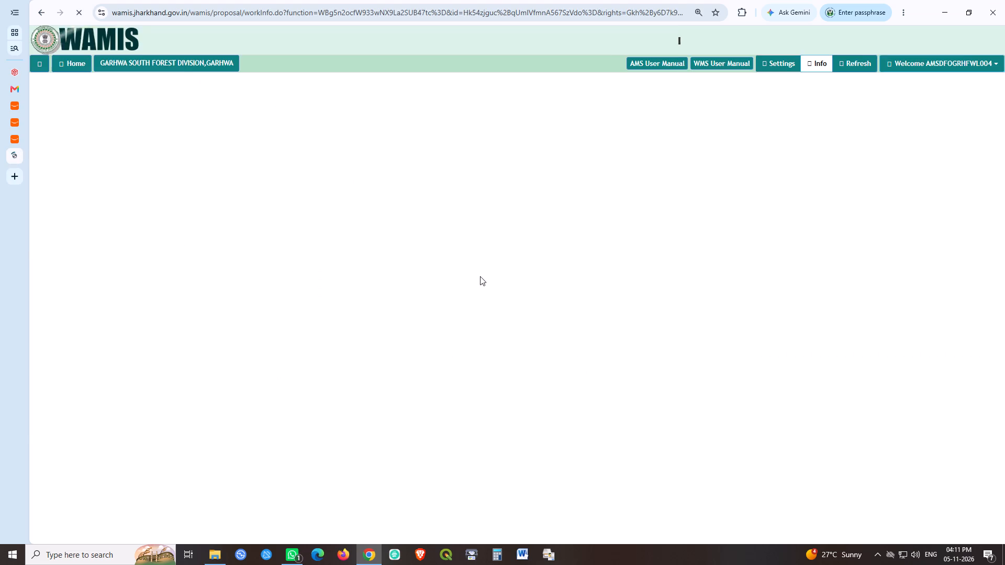
Go to the end of the proposal work list to add another work entry.
{"action": "scroll", "coordinate": [585, 272], "scroll_direction": "down", "scroll_amount": 1}
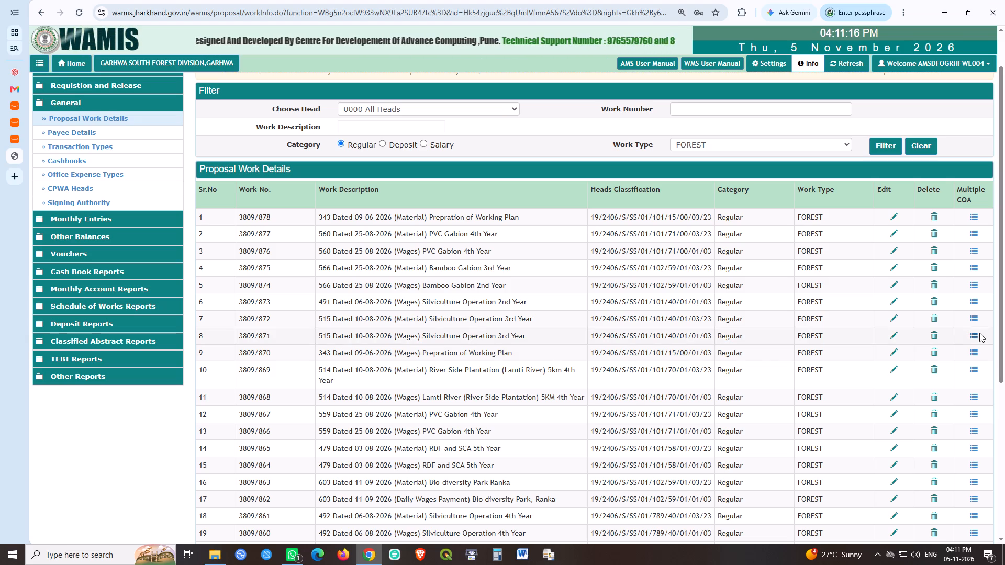
{"action": "scroll", "coordinate": [498, 317], "scroll_direction": "down", "scroll_amount": 11}
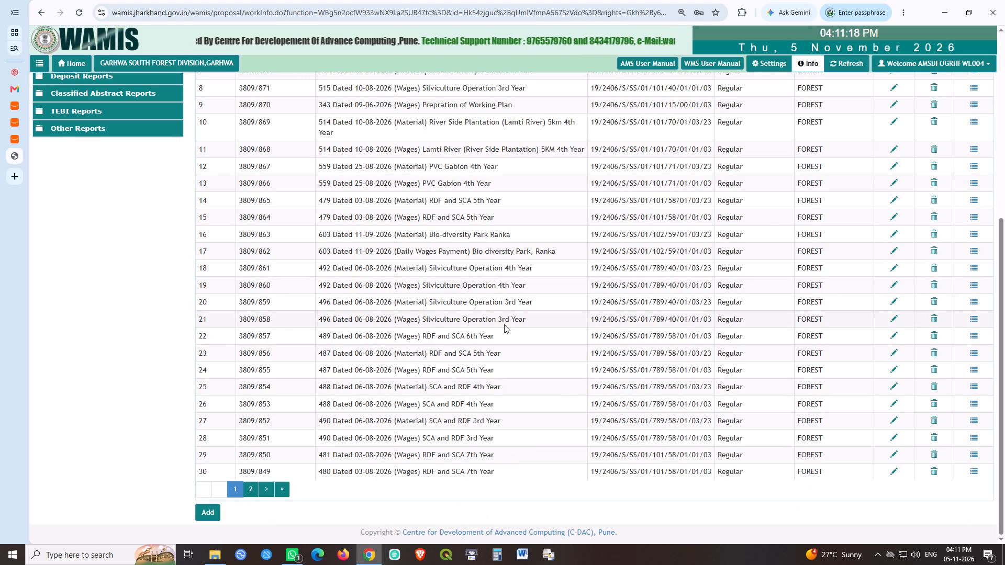
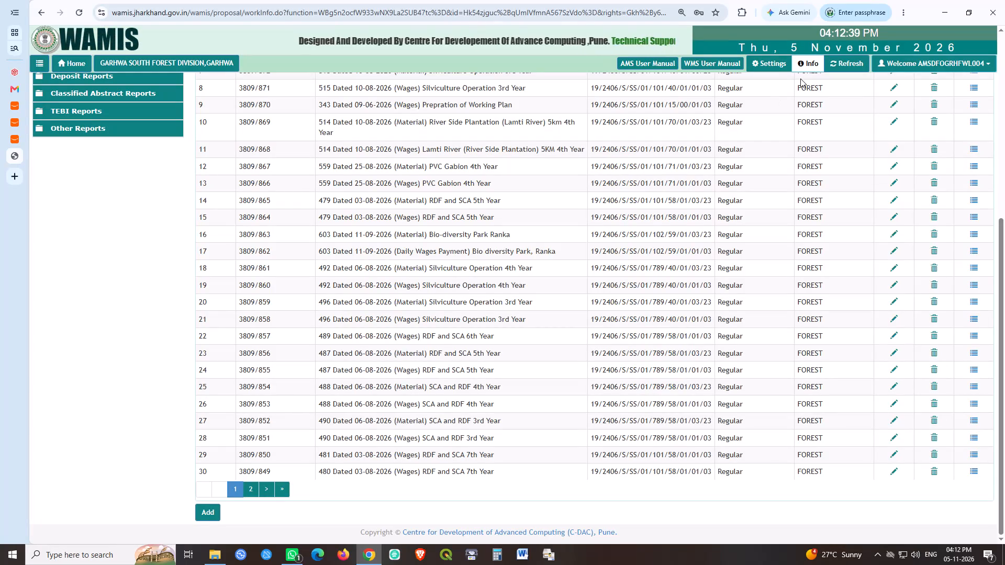
Refresh the monthly account for the Garhwa South Forest Division.
{"action": "left_click", "coordinate": [777, 65]}
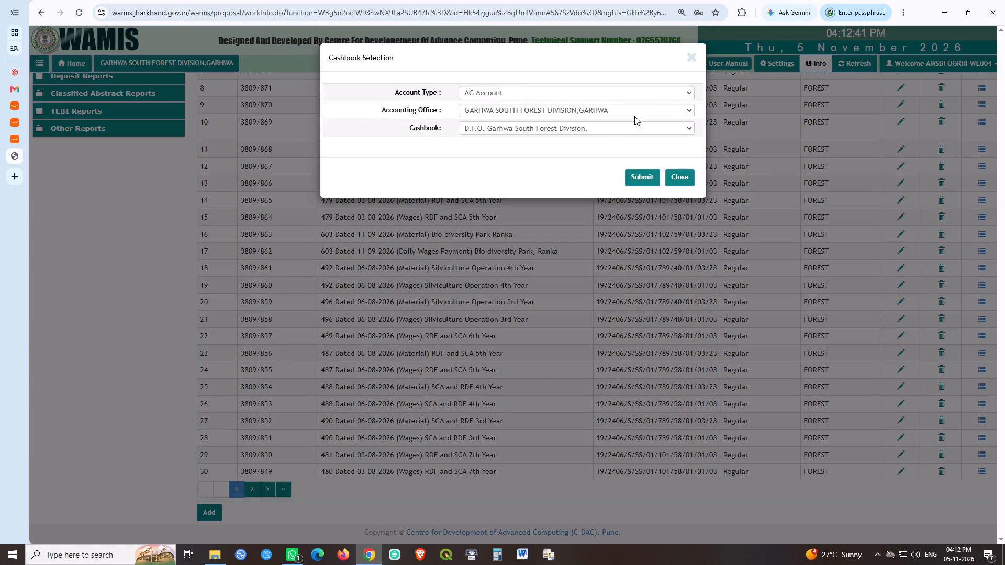
{"action": "left_click", "coordinate": [697, 52]}
{"action": "left_click", "coordinate": [849, 67]}
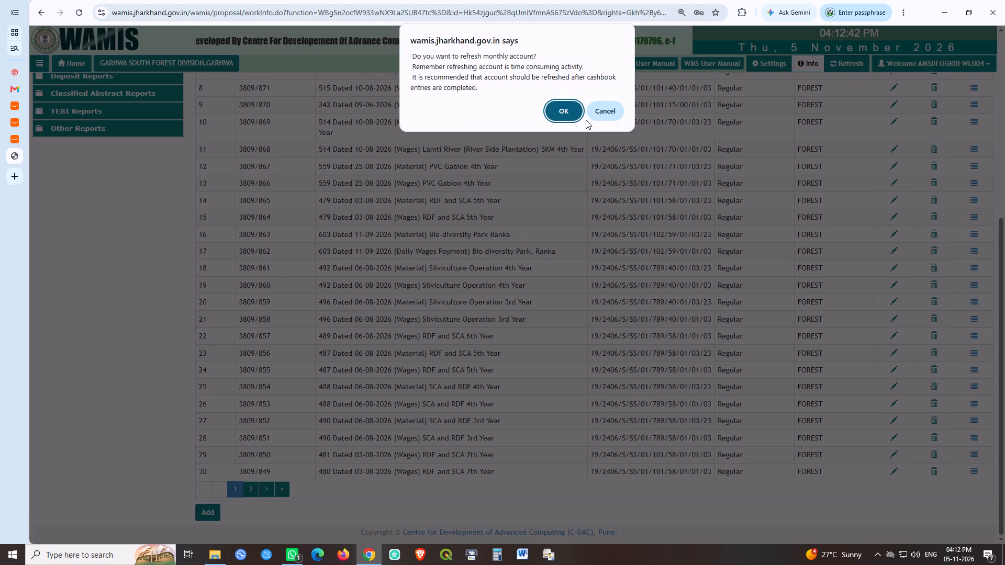
{"action": "left_click", "coordinate": [564, 112]}
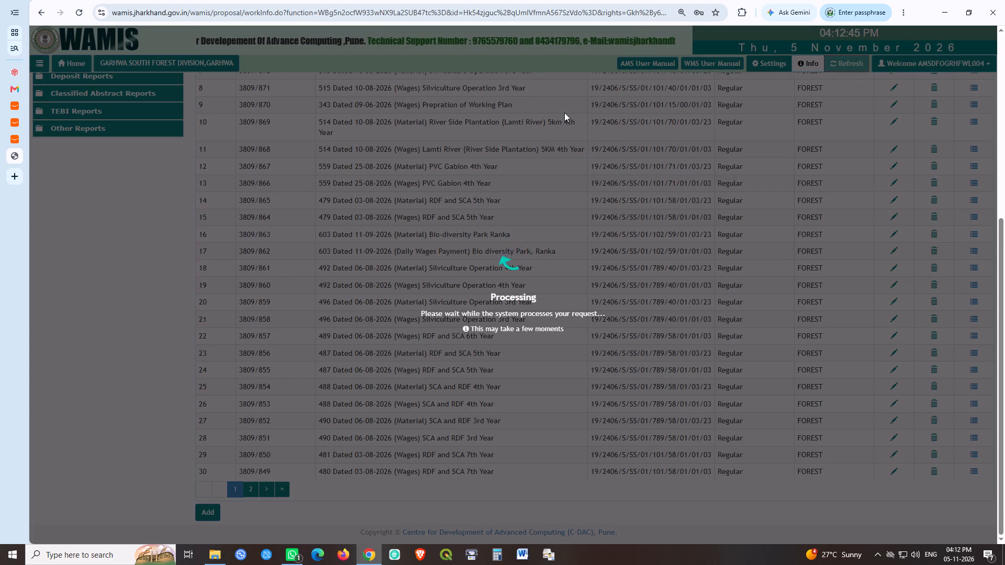